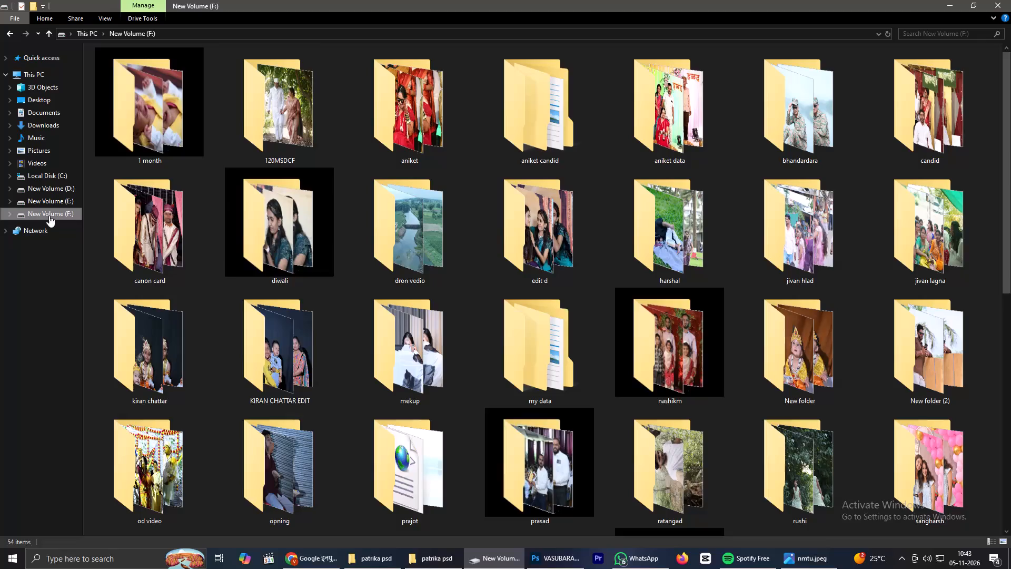
Open the image sachin.jpg from the album jpg folder on New Volume (E:).
left_click(46, 203)
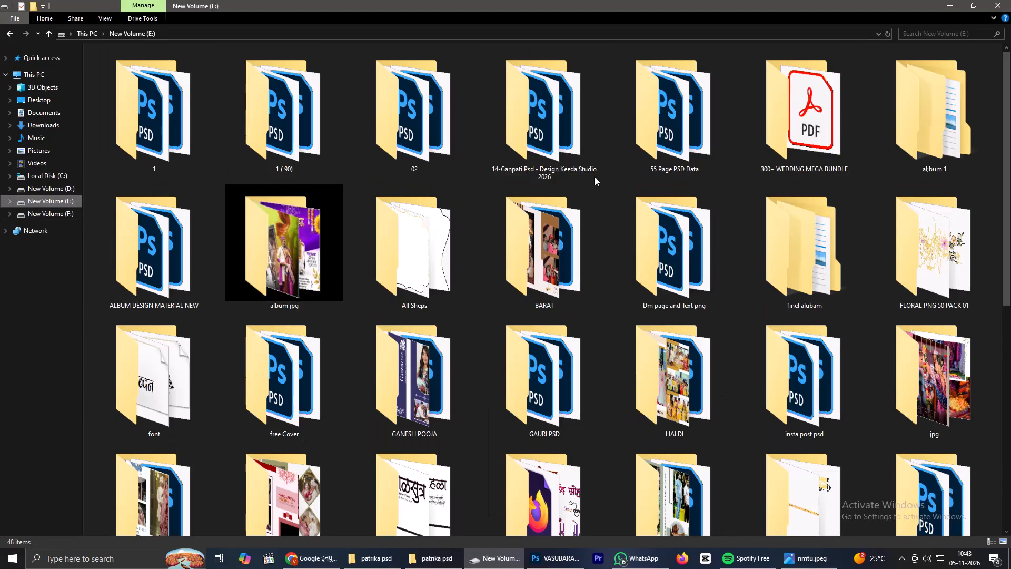
double_click(310, 243)
scroll(364, 229, "down", 1)
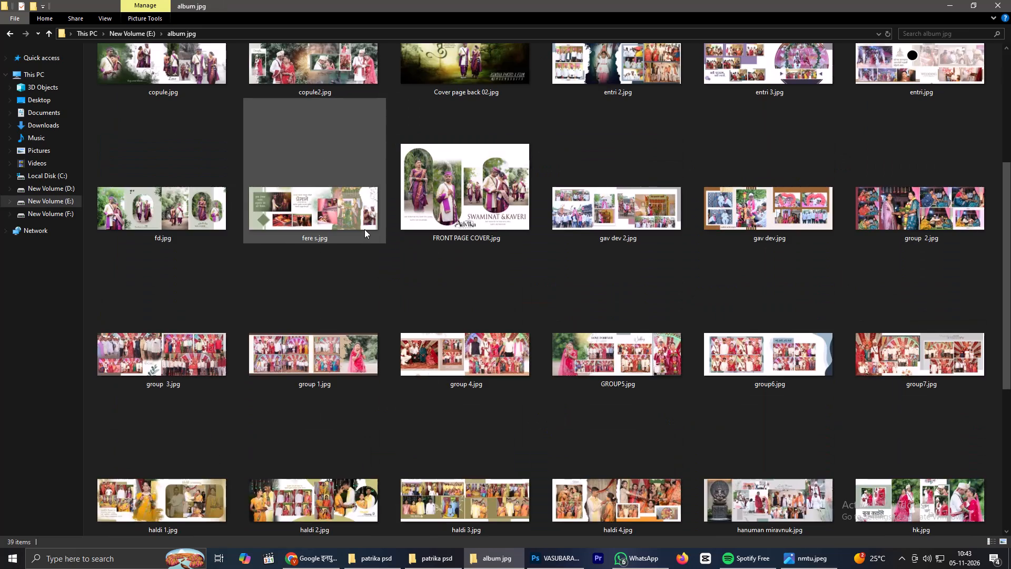
scroll(364, 229, "down", 1)
double_click(797, 336)
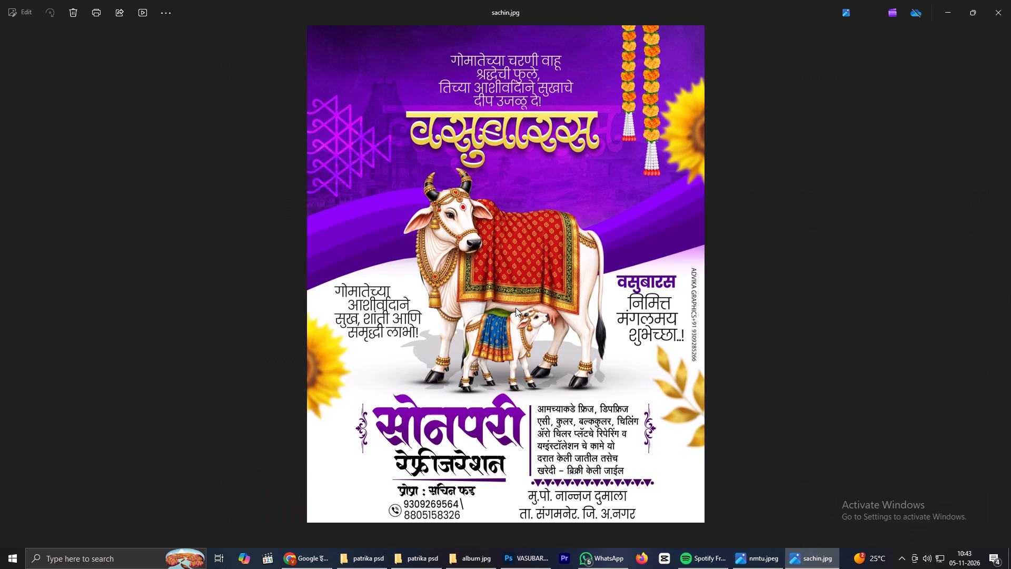
Examine the Vasubaras greeting poster, both whole and enlarged, including its headline, cow artwork, greeting texts and business details.
scroll(559, 326, "down", 1)
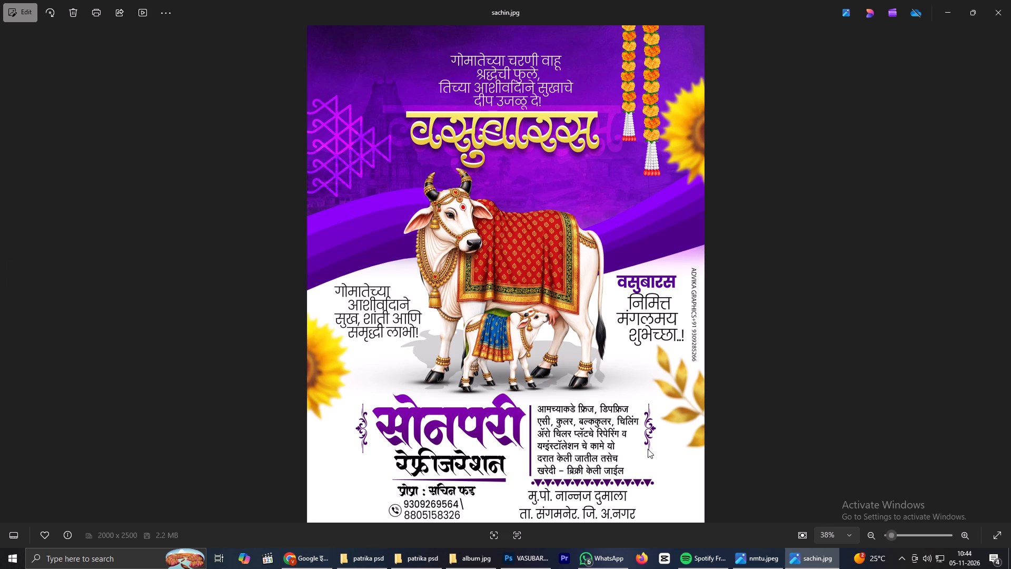
scroll(558, 370, "down", 5)
scroll(560, 357, "up", 1)
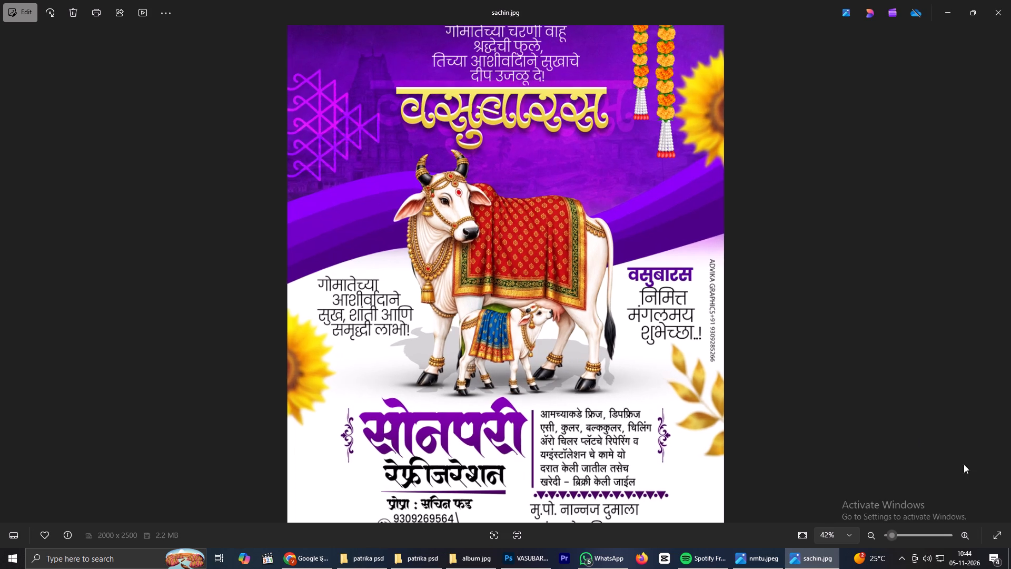
scroll(891, 457, "down", 3)
left_click(891, 535)
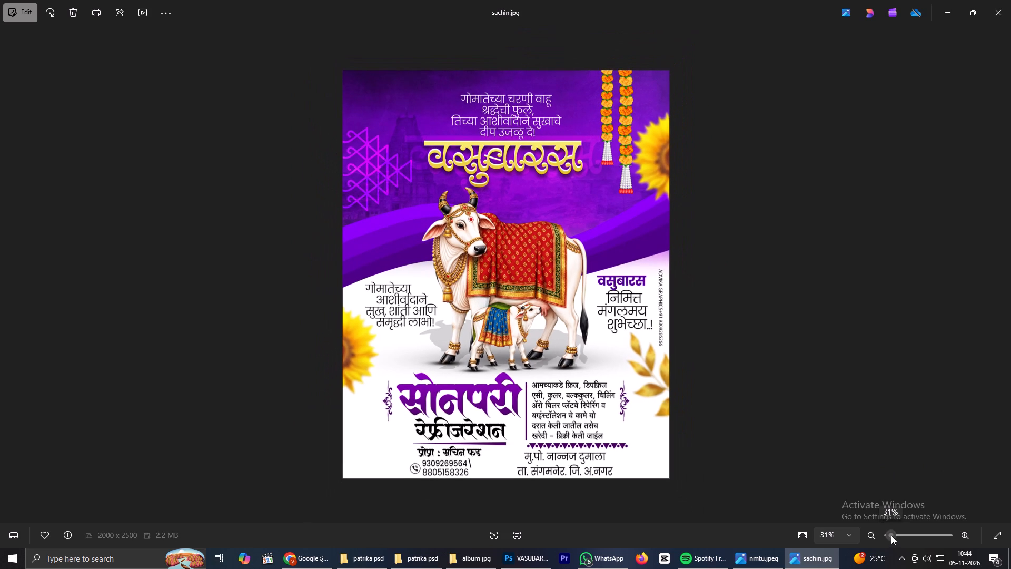
left_click(792, 416)
scroll(480, 331, "up", 1)
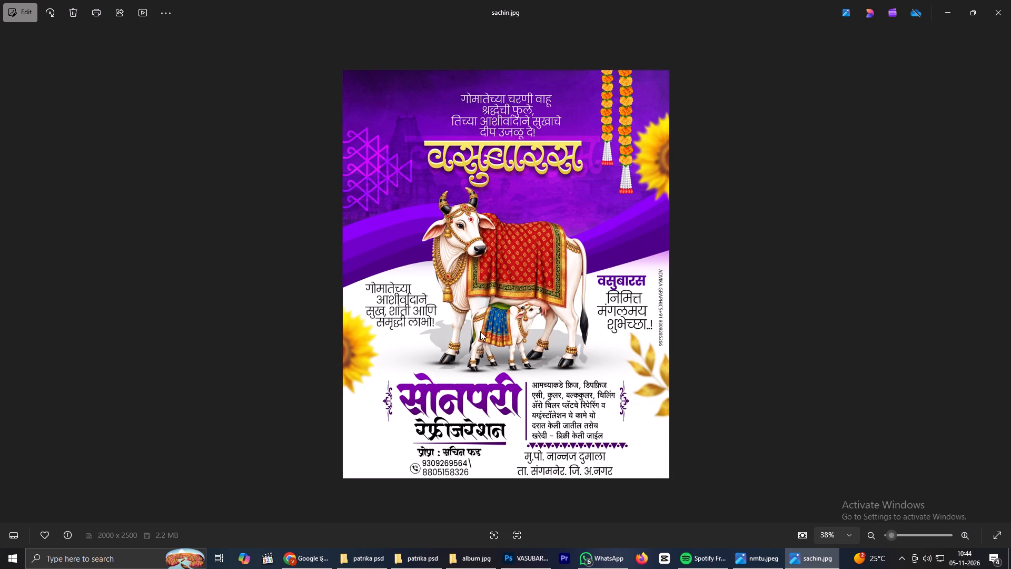
scroll(481, 331, "down", 2)
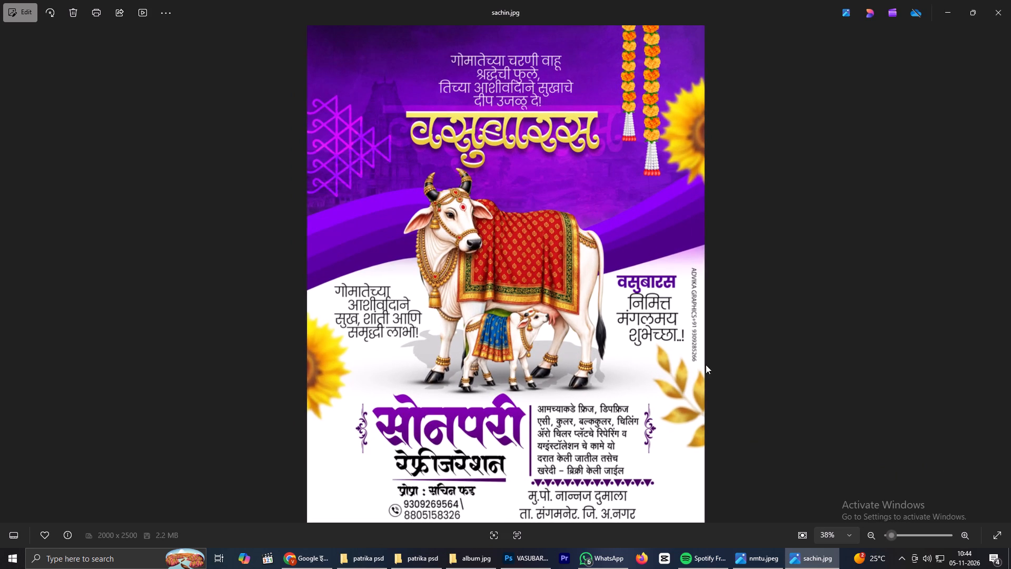
scroll(708, 407, "down", 2)
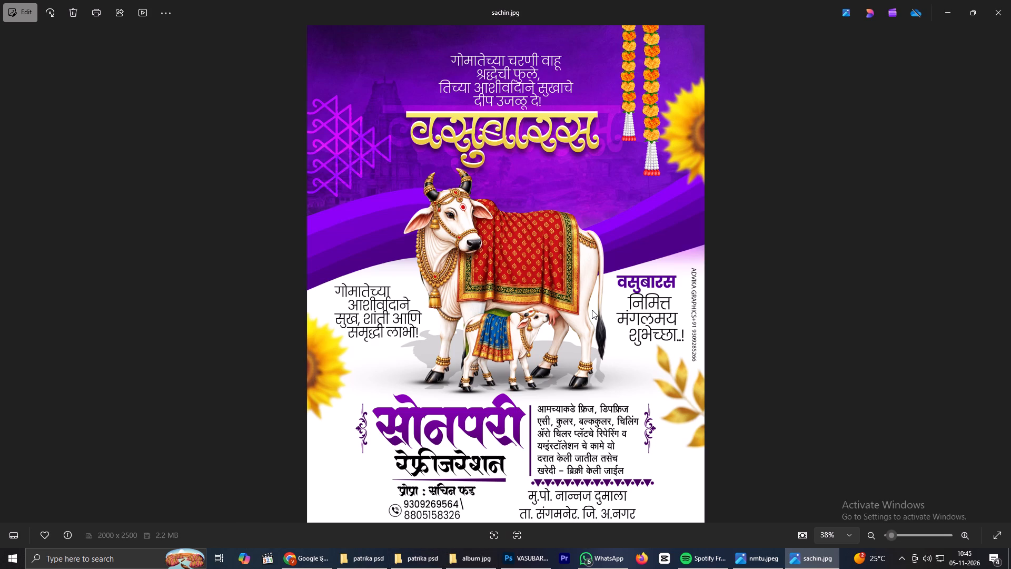
scroll(592, 310, "down", 1)
scroll(454, 468, "up", 1)
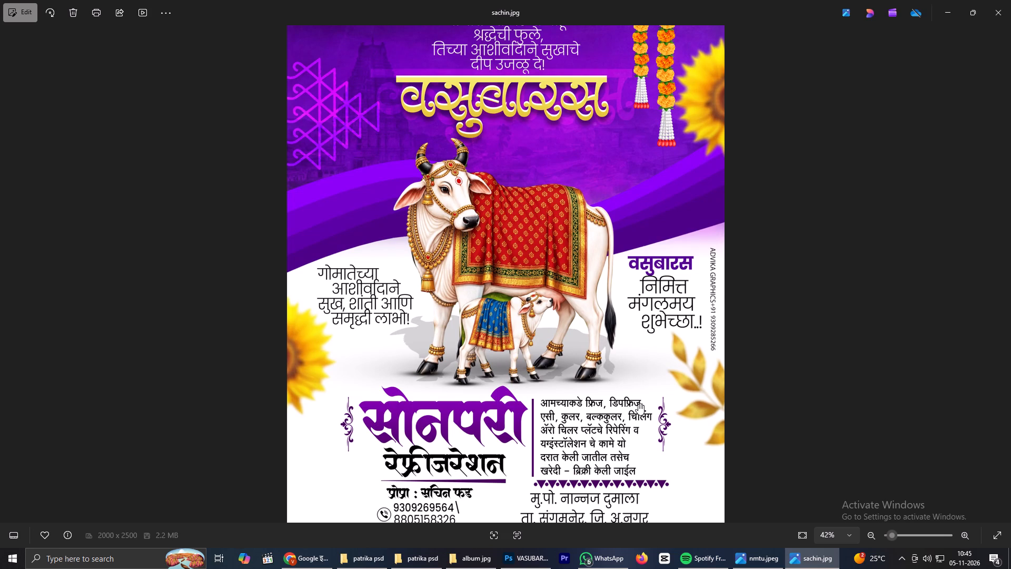
scroll(638, 404, "up", 1)
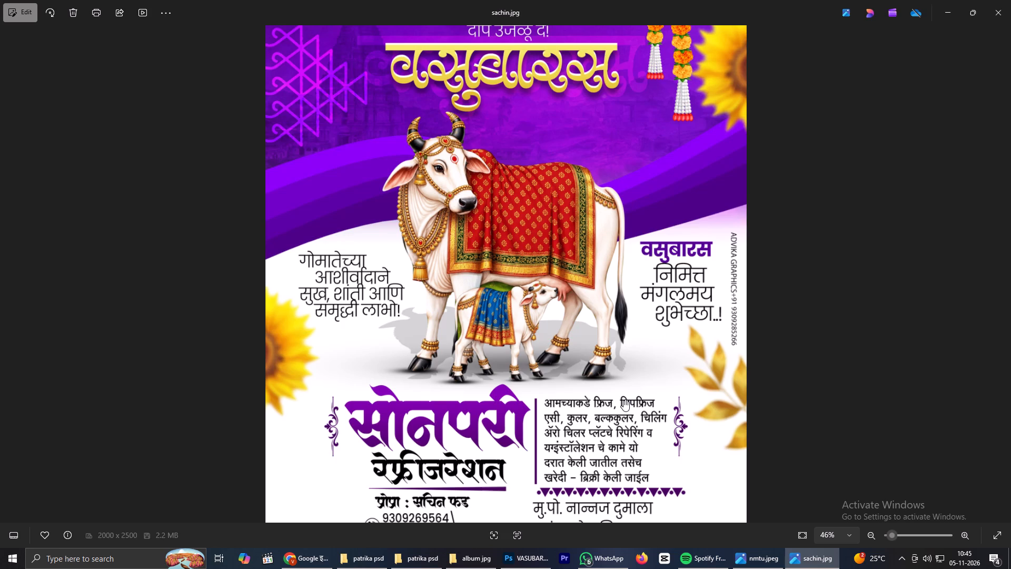
scroll(619, 400, "down", 2)
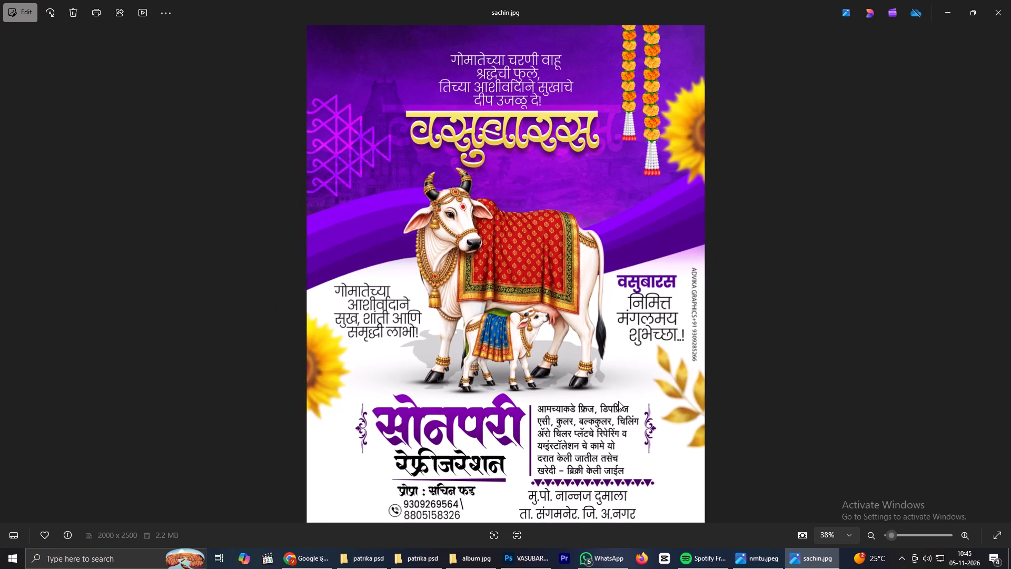
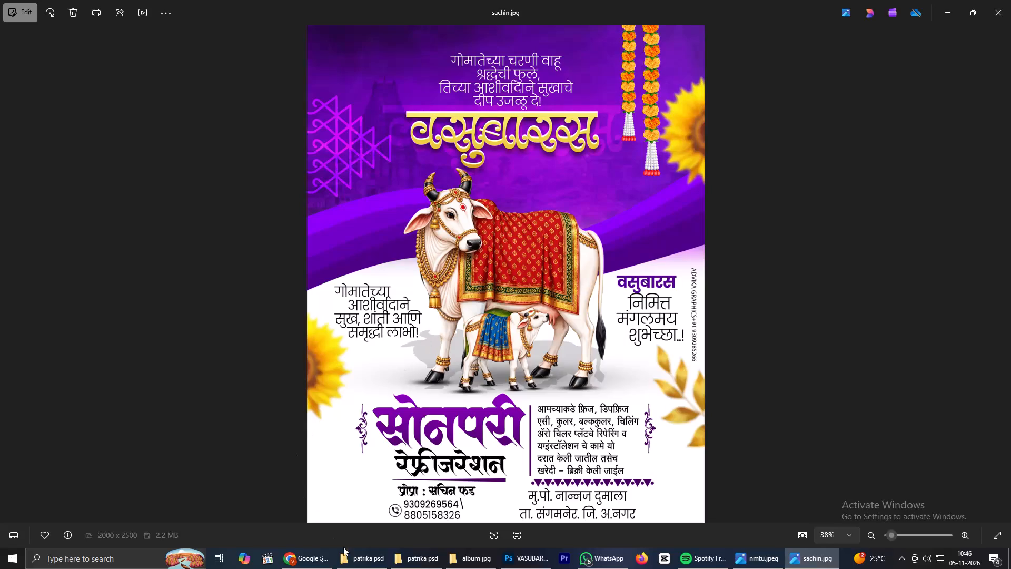
Switch to the Google Input Tools page in Chrome and replace "फ्रिज, डिपफ्रिज, एसी," after "आमच्याकडे" with a space in the services sentence.
left_click(309, 551)
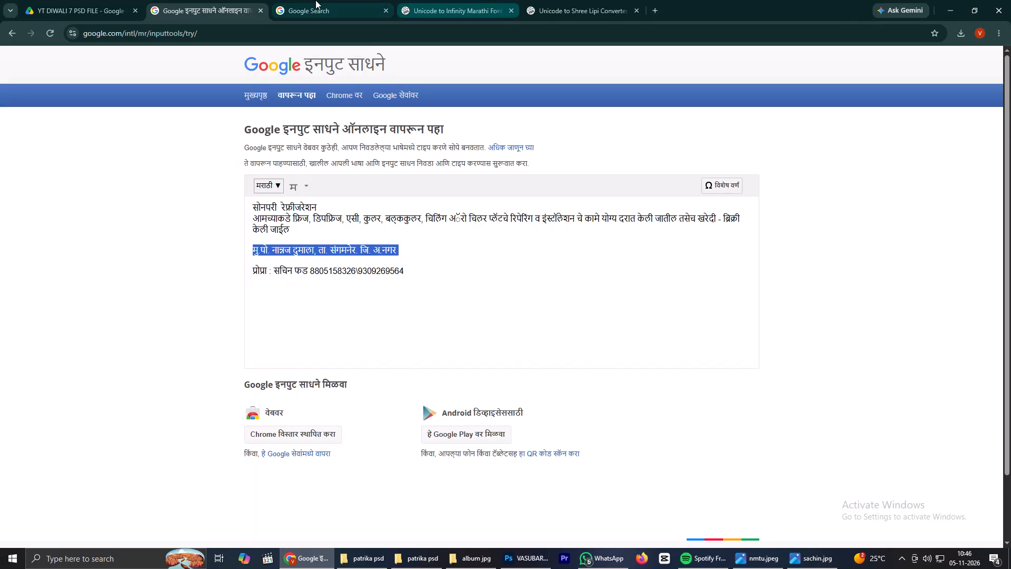
left_click(437, 240)
left_click(455, 247)
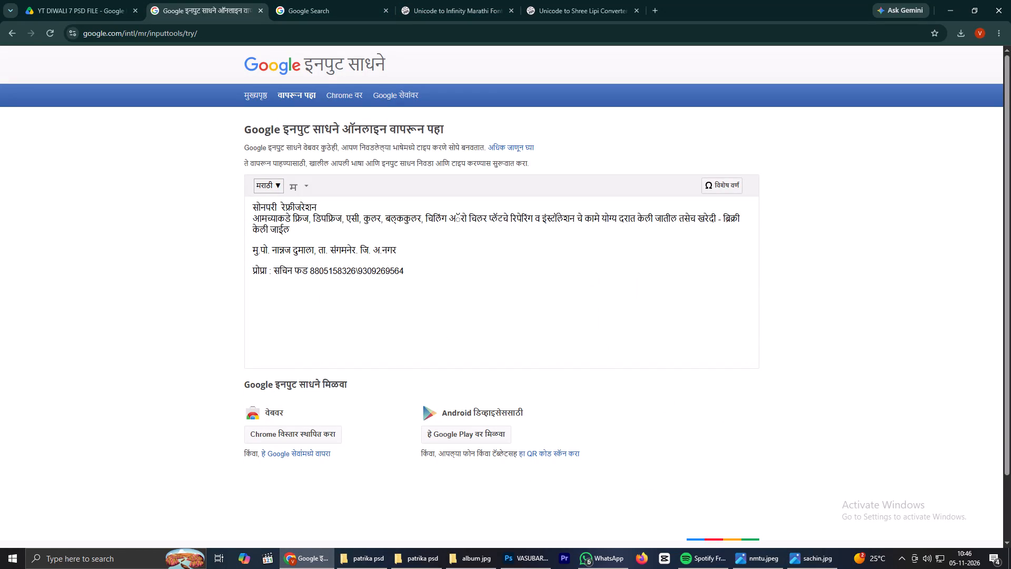
left_click_drag(340, 219, 284, 224)
left_click(311, 224)
left_click_drag(291, 217, 361, 218)
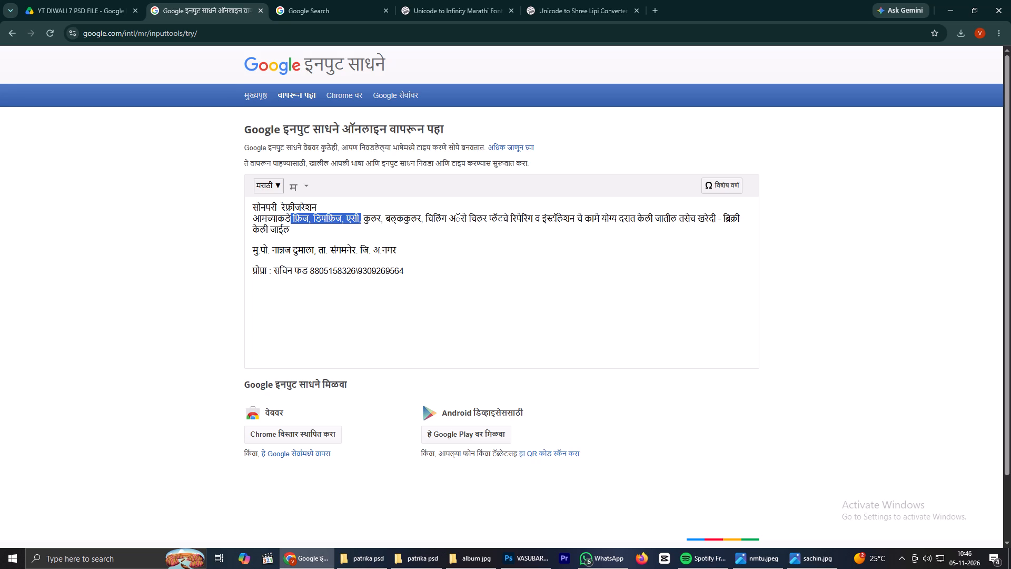
key("BackSpace")
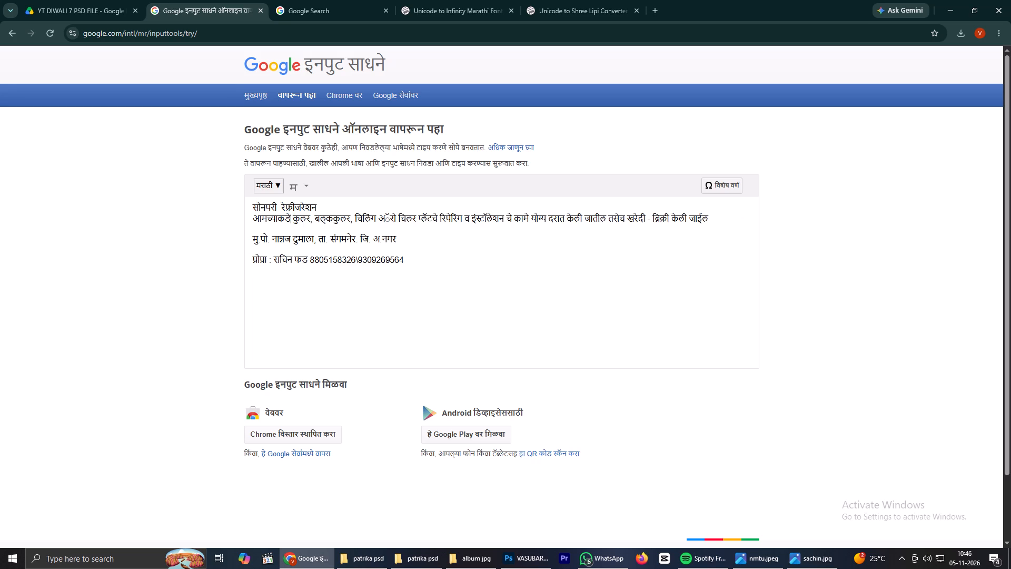
key("space")
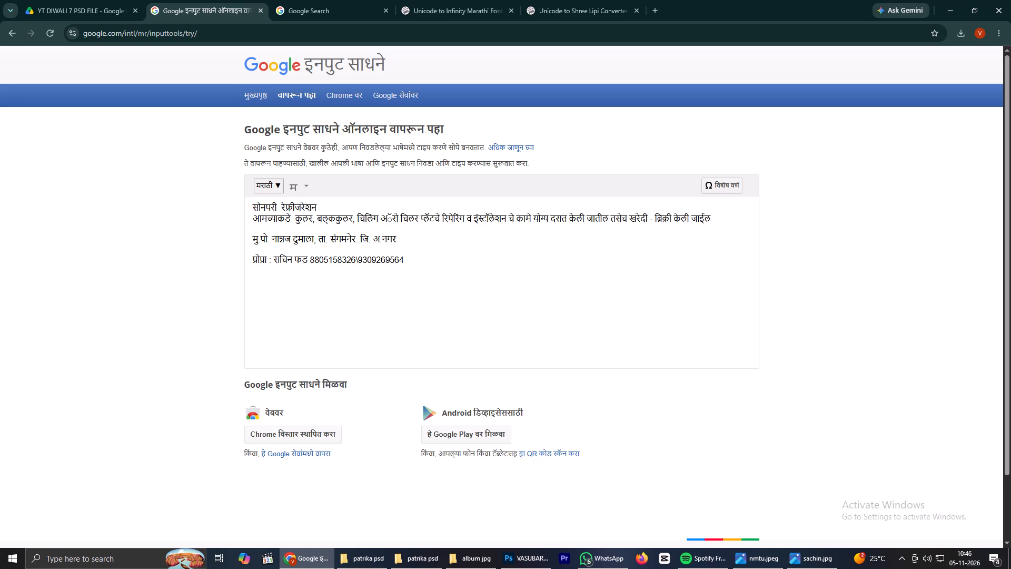
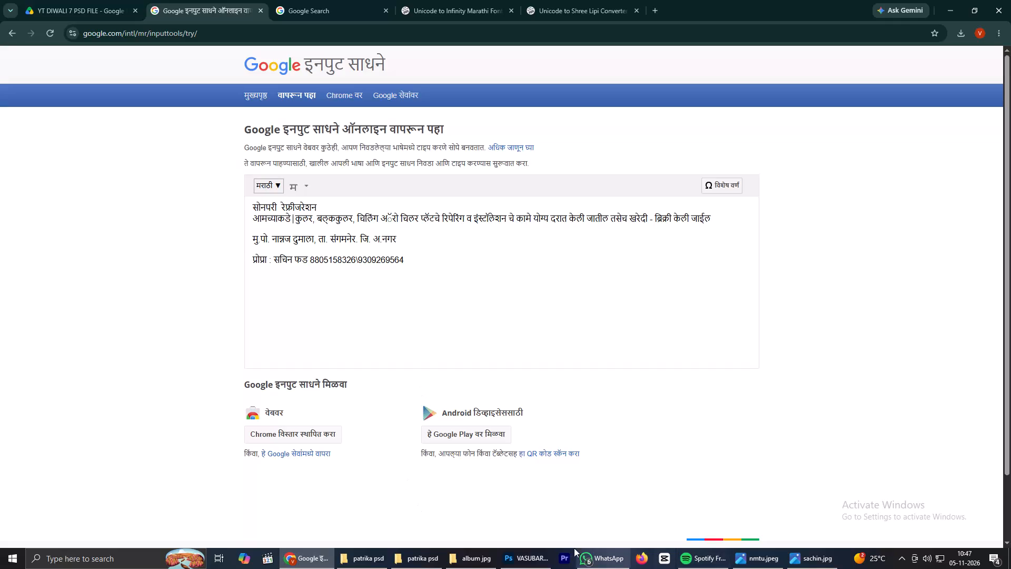
Switch to Photoshop and delete "एसी," and "फ्रिज, डिपफ्रिज" from the services text beside the सोनपरी title.
left_click(538, 556)
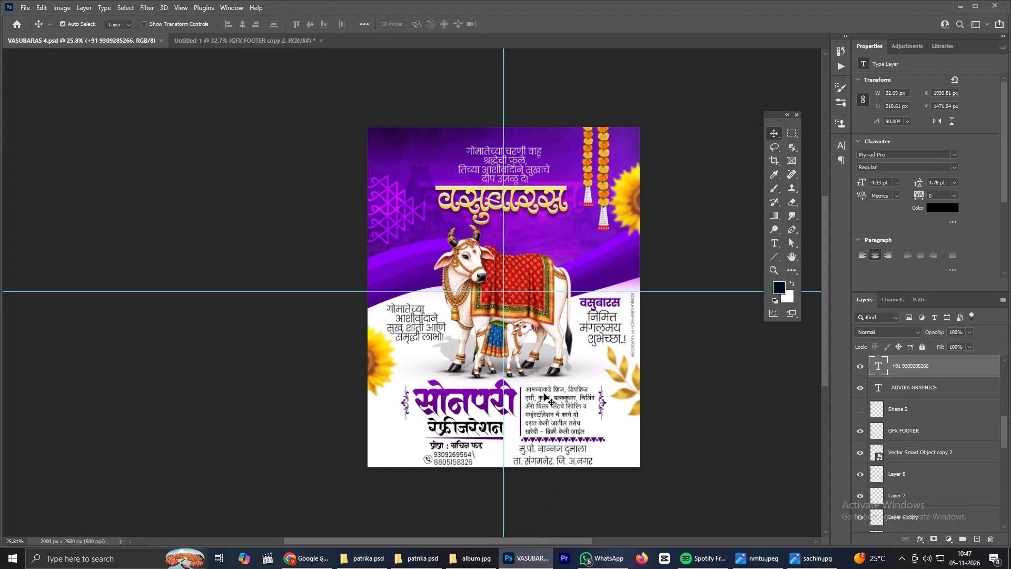
double_click(548, 390)
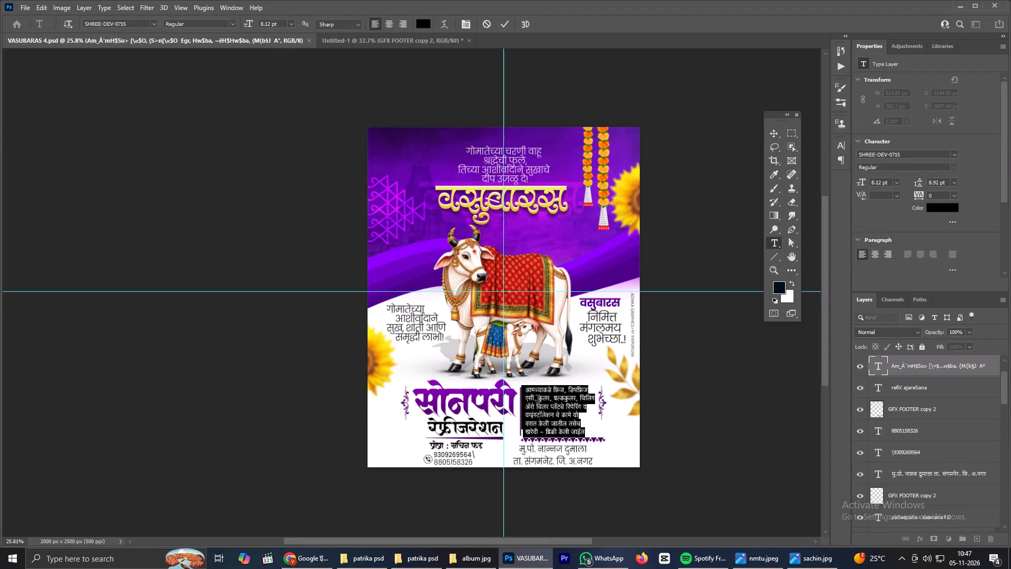
left_click_drag(537, 401, 522, 397)
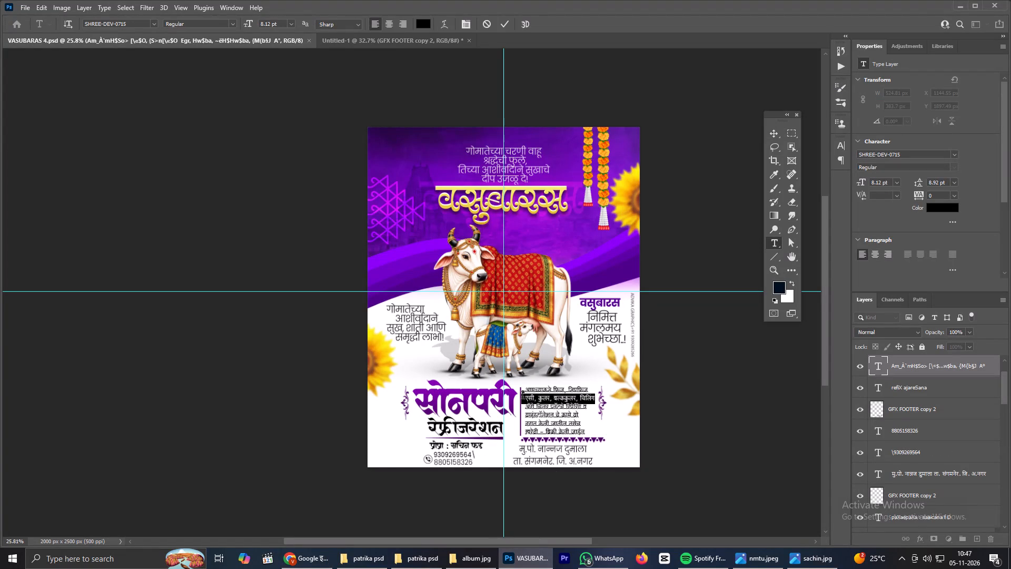
left_click_drag(522, 397, 569, 390)
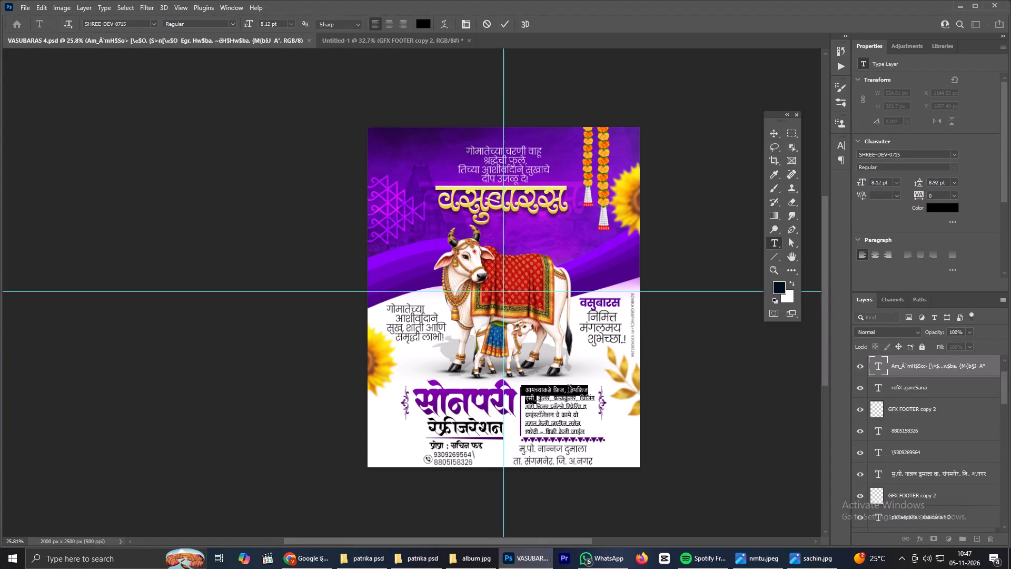
left_click_drag(569, 390, 558, 397)
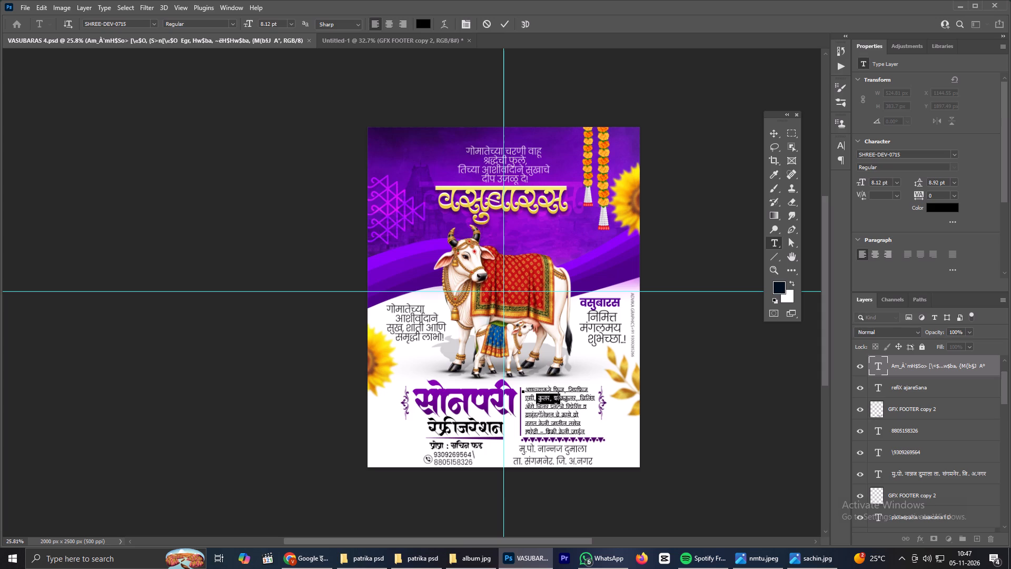
left_click_drag(558, 397, 526, 398)
key("BackSpace")
scroll(563, 393, "up", 7)
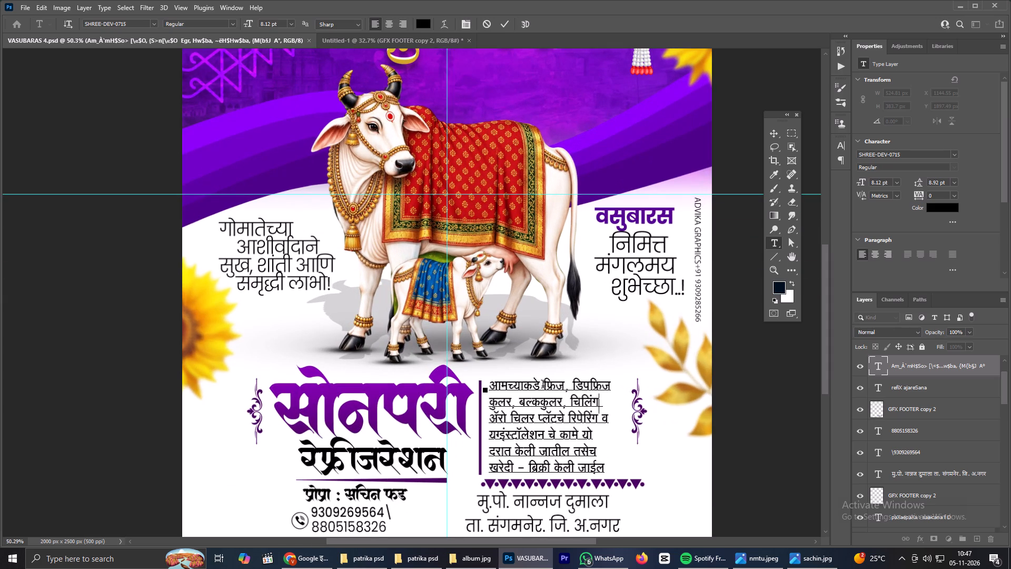
left_click_drag(542, 385, 616, 382)
key("BackSpace")
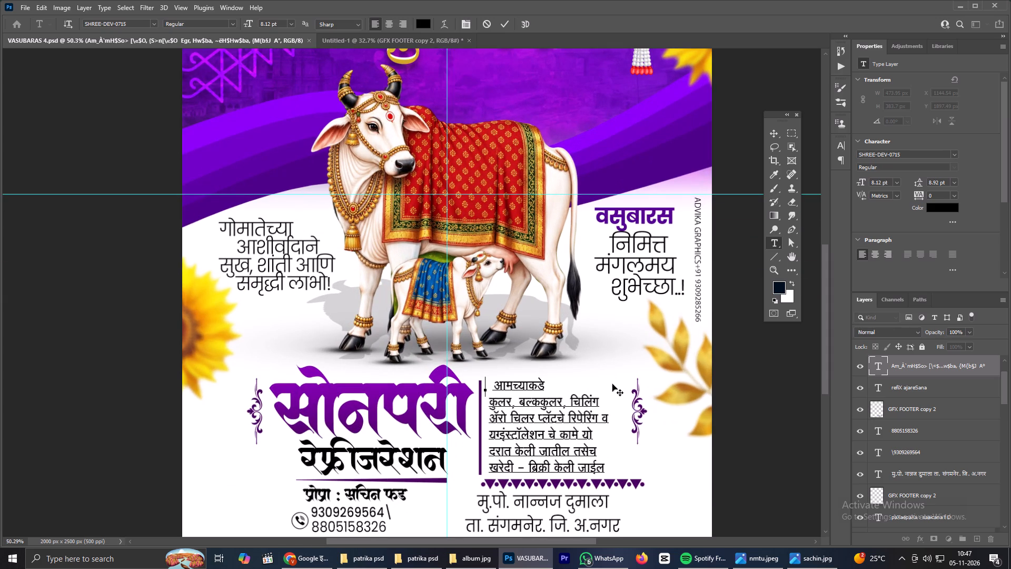
Join the line starting with "कुलर" onto the "आमच्याकडे" line of the services text.
left_click(495, 388)
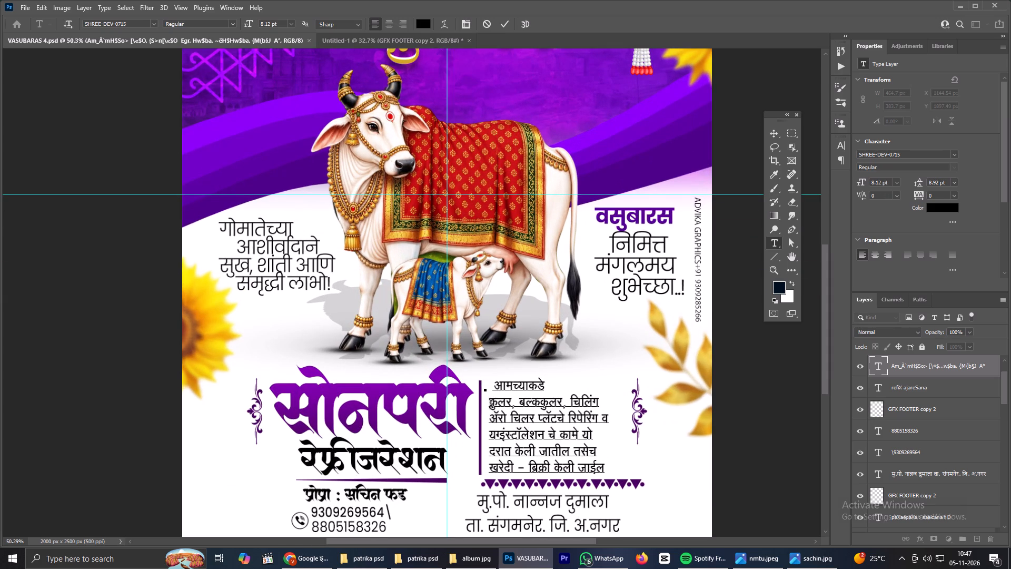
left_click(491, 405)
key("BackSpace")
key("BackSpace")
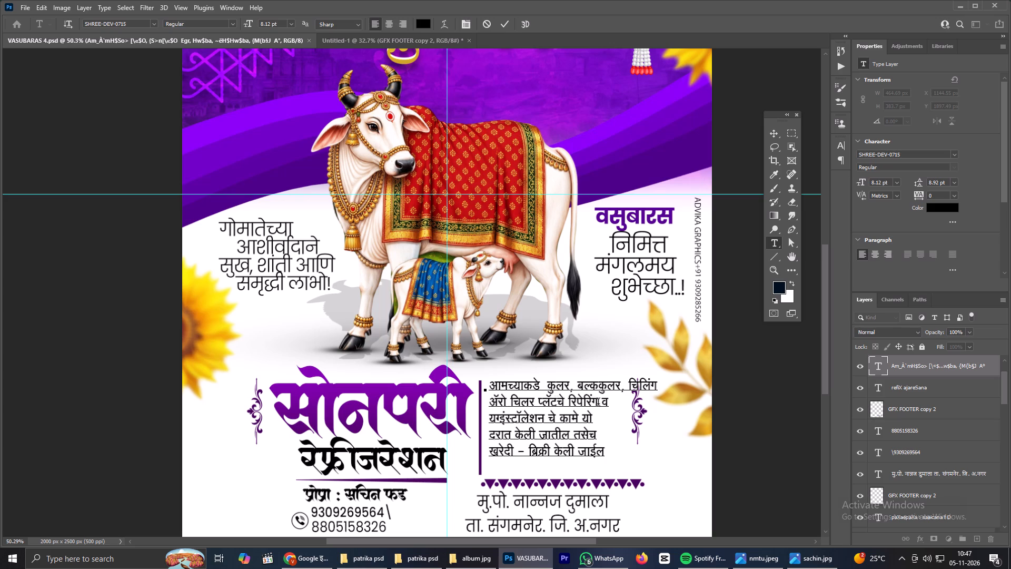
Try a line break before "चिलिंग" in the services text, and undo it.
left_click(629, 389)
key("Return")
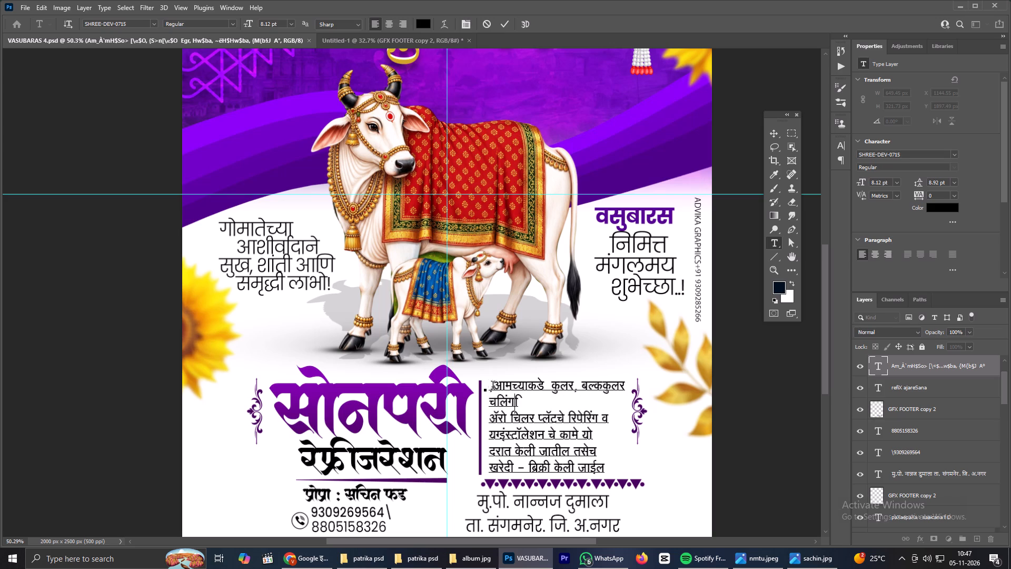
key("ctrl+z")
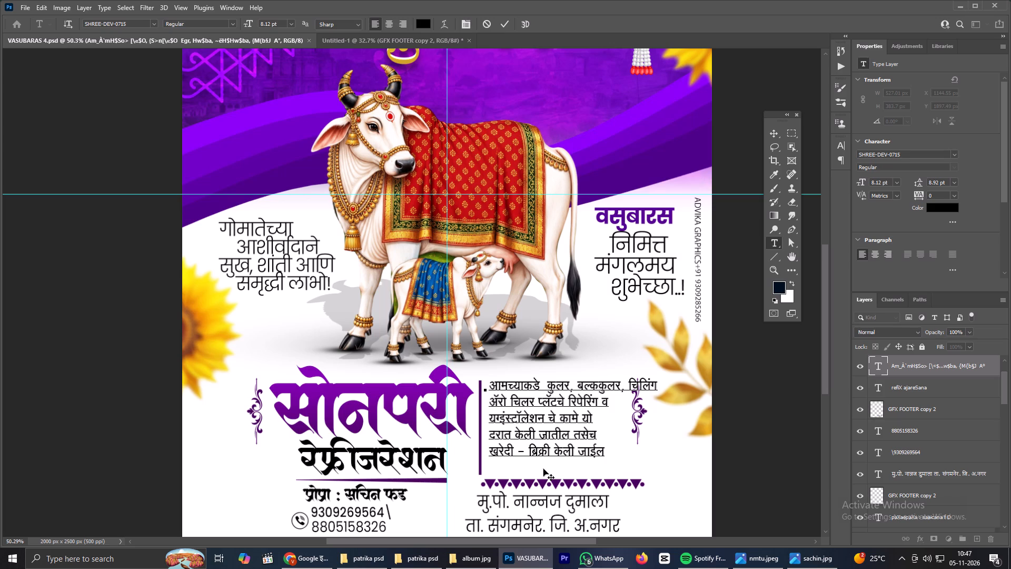
Switch to Google Input Tools in Chrome and replace "रिपेरिंग" with "मेंटेनन्स" in the services sentence.
left_click(325, 563)
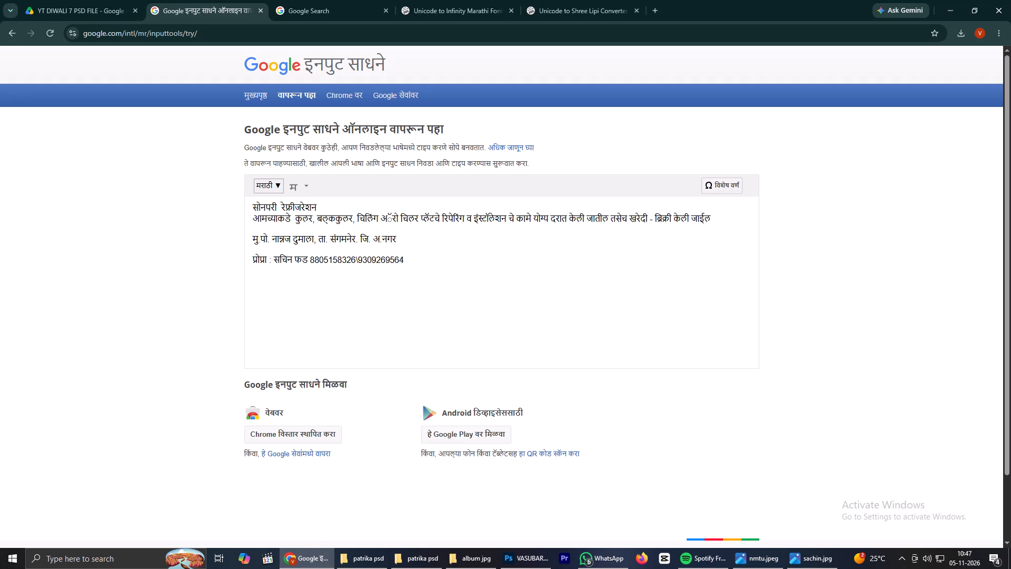
double_click(449, 214)
key("m")
type("entanens")
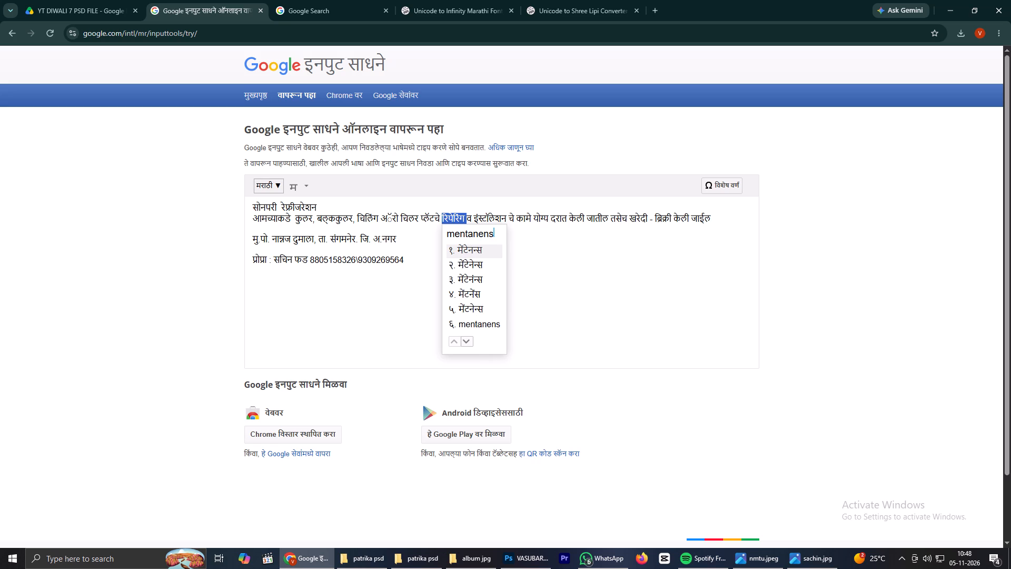
left_click(468, 251)
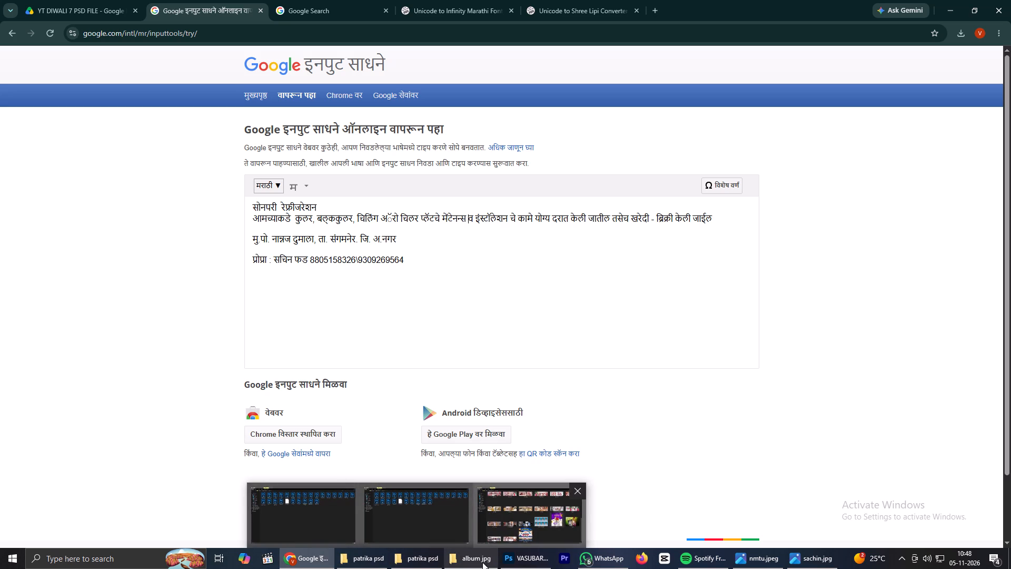
Switch to File Explorer and open the YT DIWALI 7 PSD FILE folder on New Volume (E:).
left_click(460, 564)
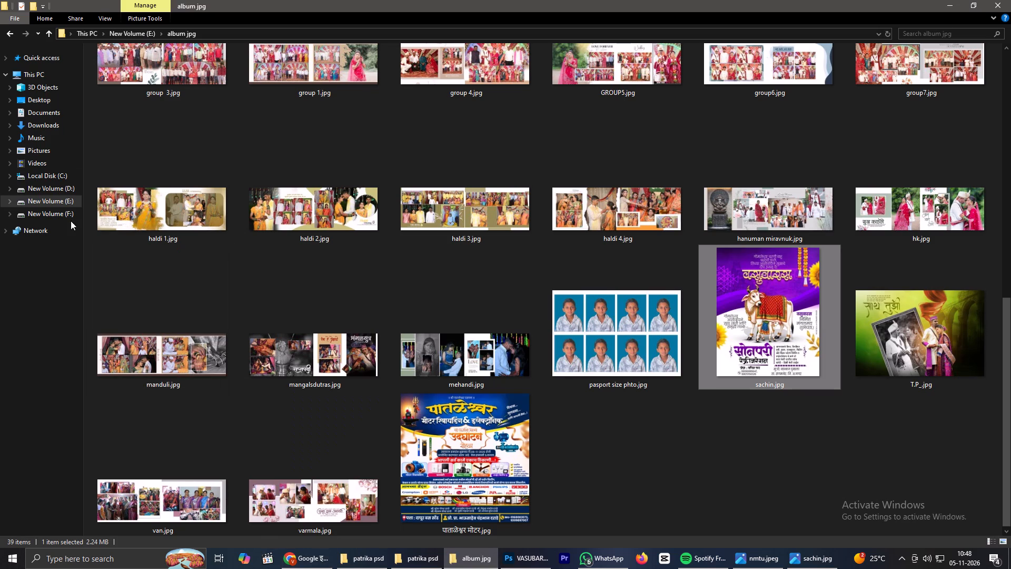
left_click(49, 205)
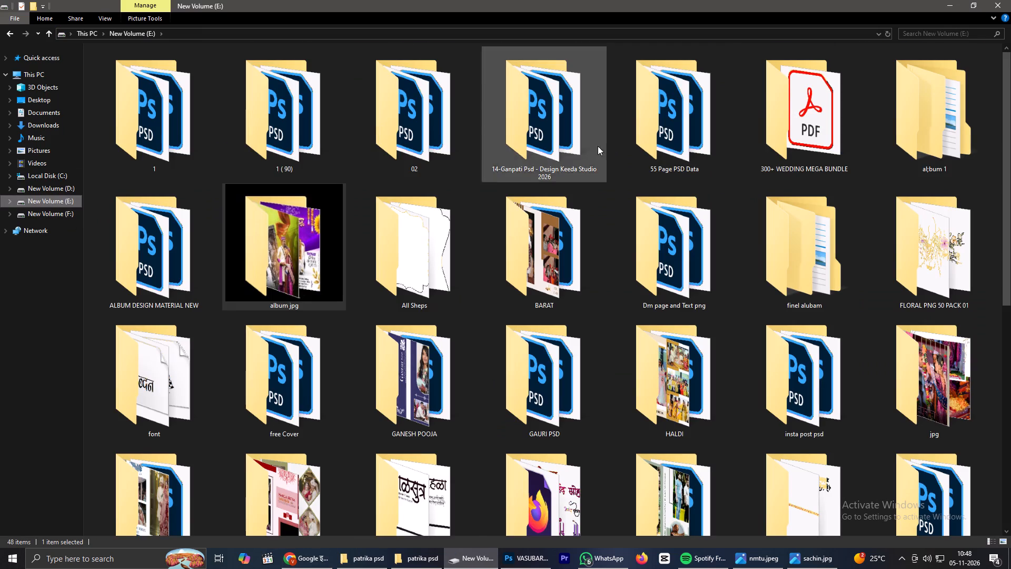
scroll(758, 142, "down", 2)
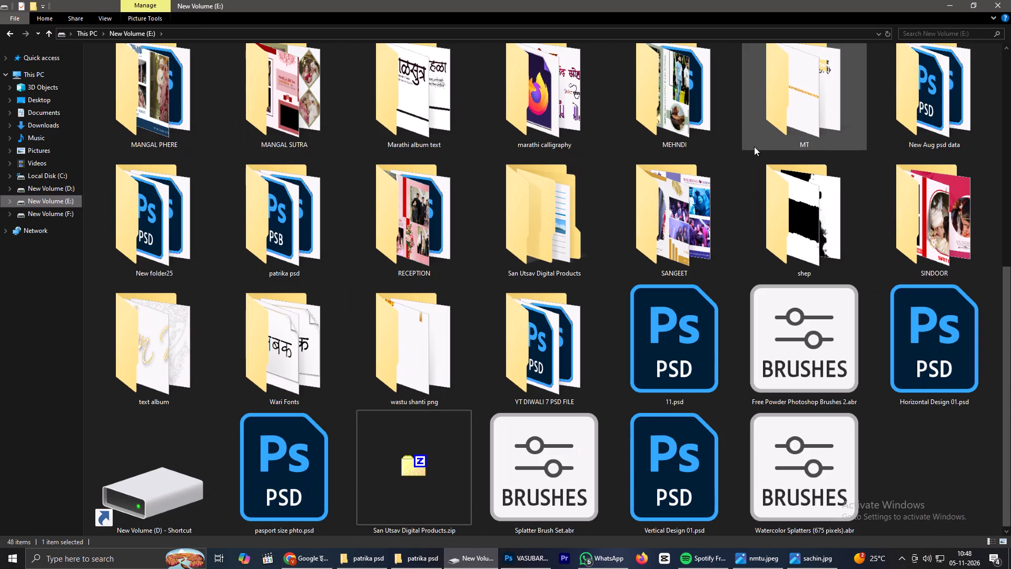
scroll(751, 148, "down", 1)
scroll(751, 148, "up", 1)
scroll(751, 148, "down", 1)
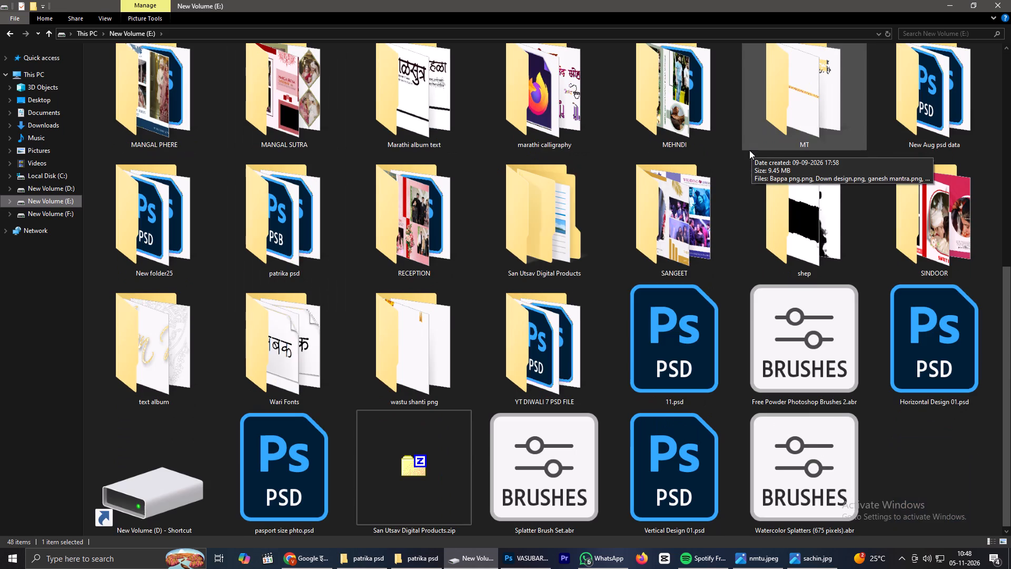
double_click(583, 342)
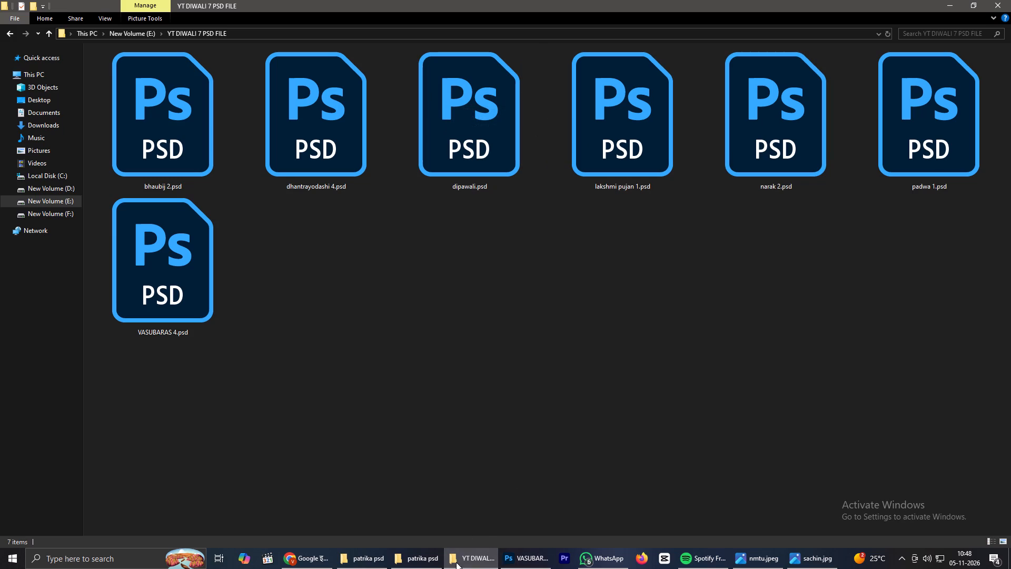
Return to Google Input Tools and split the services sentence into six lines, breaking after "बल्ककुलर,", "प्लेंटचे", "इंस्टॉलेशन चे", "दरात केली" and "खरेदी -".
left_click(512, 554)
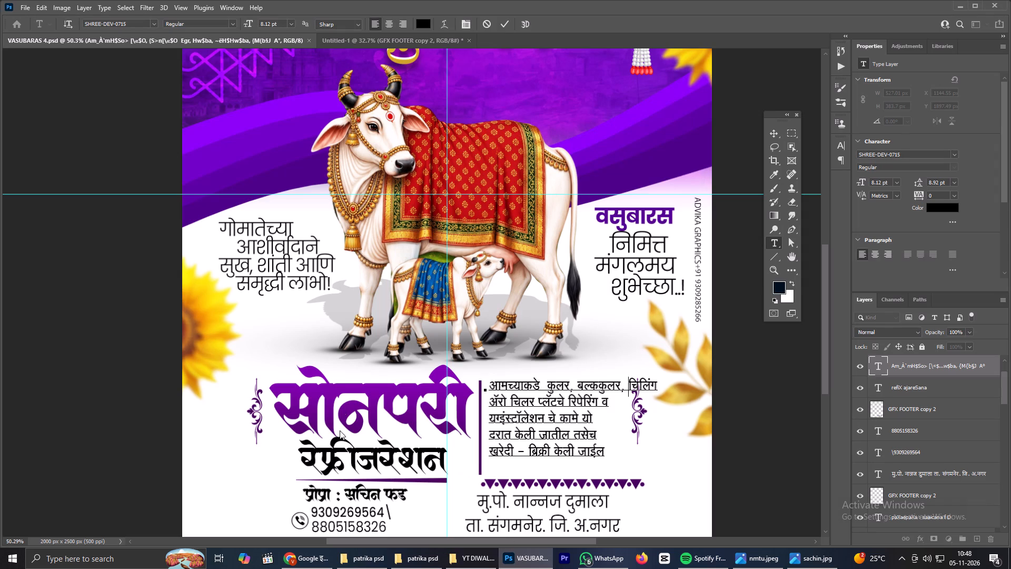
left_click(313, 560)
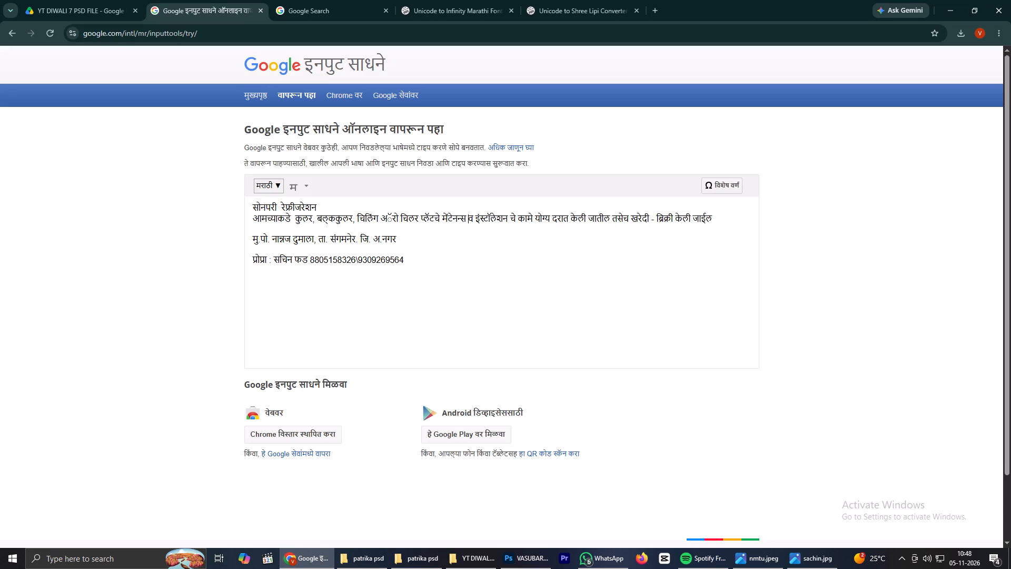
left_click(354, 218)
key("Return")
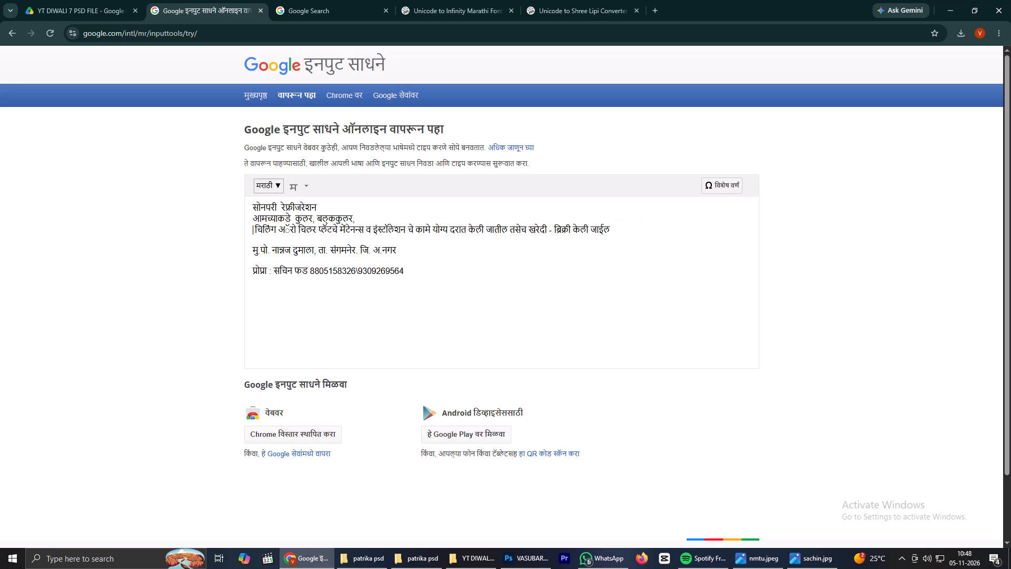
left_click(338, 230)
key("Return")
left_click(330, 241)
key("Return")
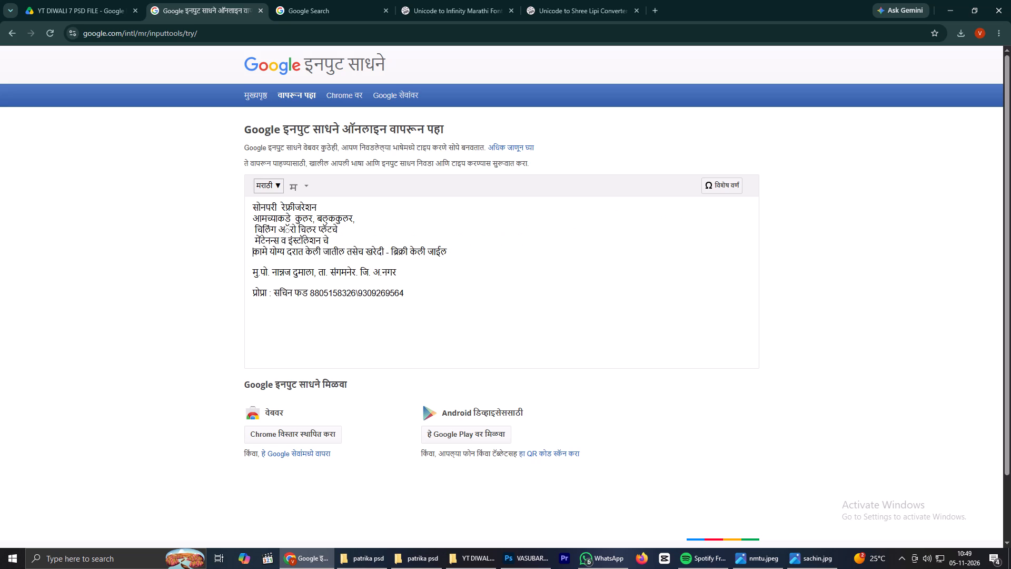
left_click(321, 253)
key("Return")
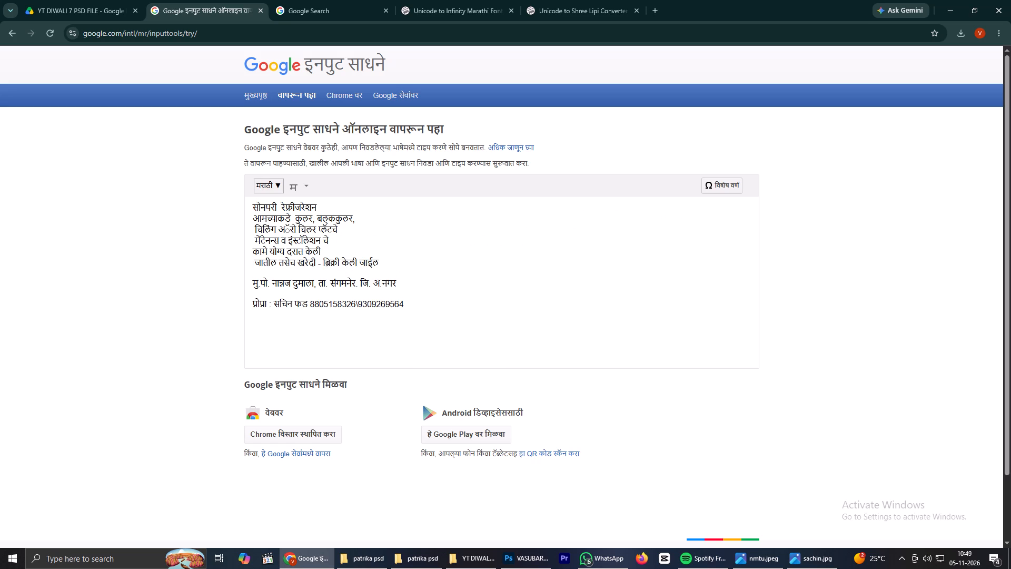
left_click(322, 261)
key("Return")
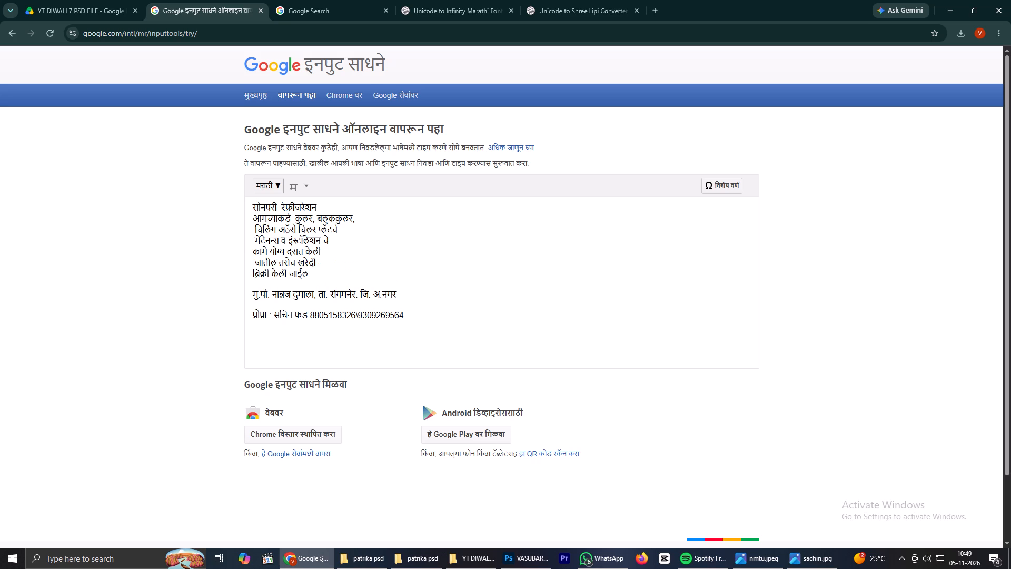
Copy the six services lines from "आमच्याकडे" to "ब्रिक्री केली जाईल".
left_click_drag(253, 216, 254, 217)
left_click_drag(254, 217, 315, 269)
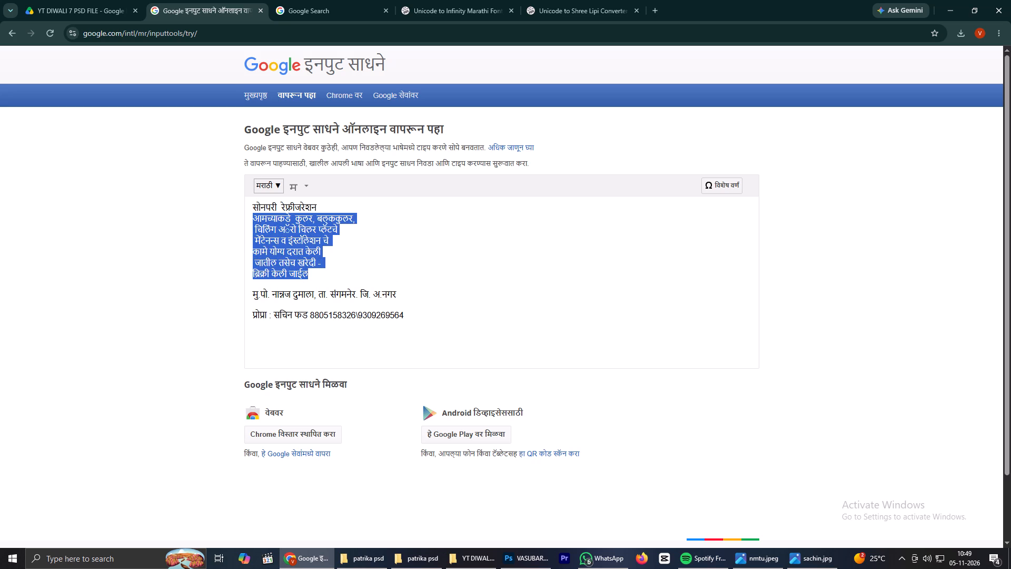
key("ctrl+c")
Switch to Photoshop and replace the services text beside the सोनपरी title on the Vasubaras poster with the six copied lines.
left_click(513, 563)
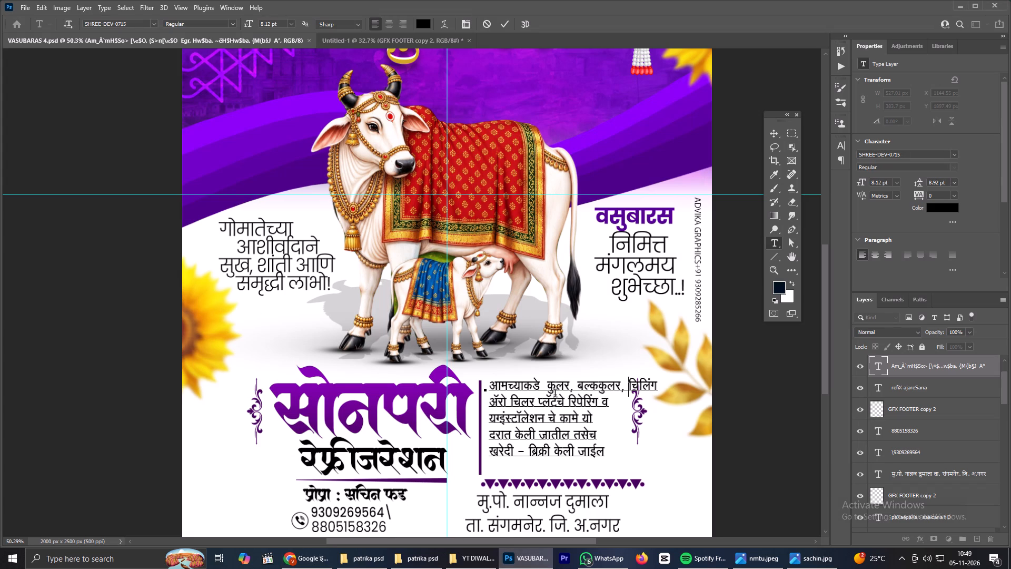
left_click_drag(490, 388, 598, 464)
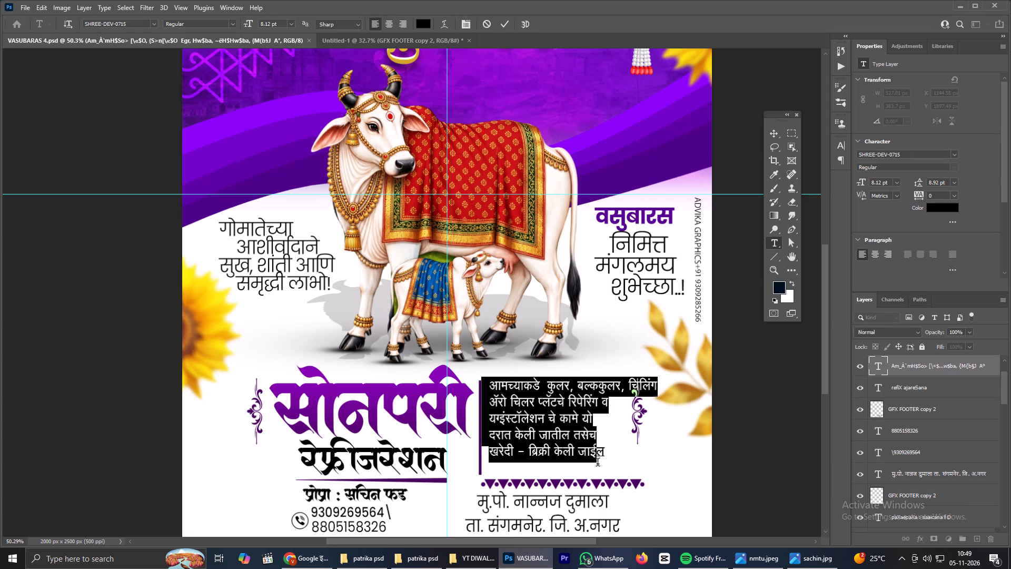
left_click_drag(598, 464, 604, 463)
key("ctrl+v")
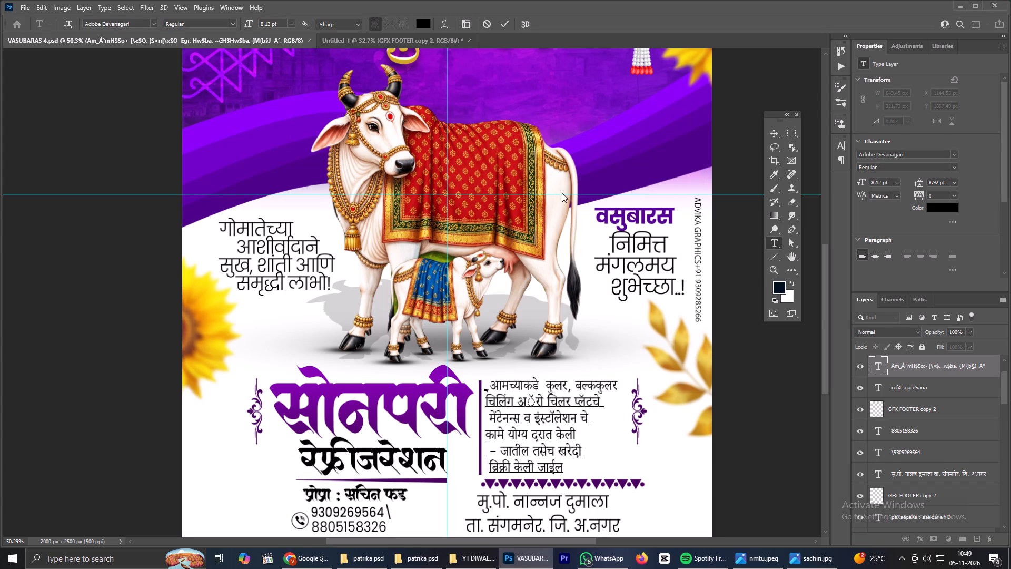
left_click(503, 19)
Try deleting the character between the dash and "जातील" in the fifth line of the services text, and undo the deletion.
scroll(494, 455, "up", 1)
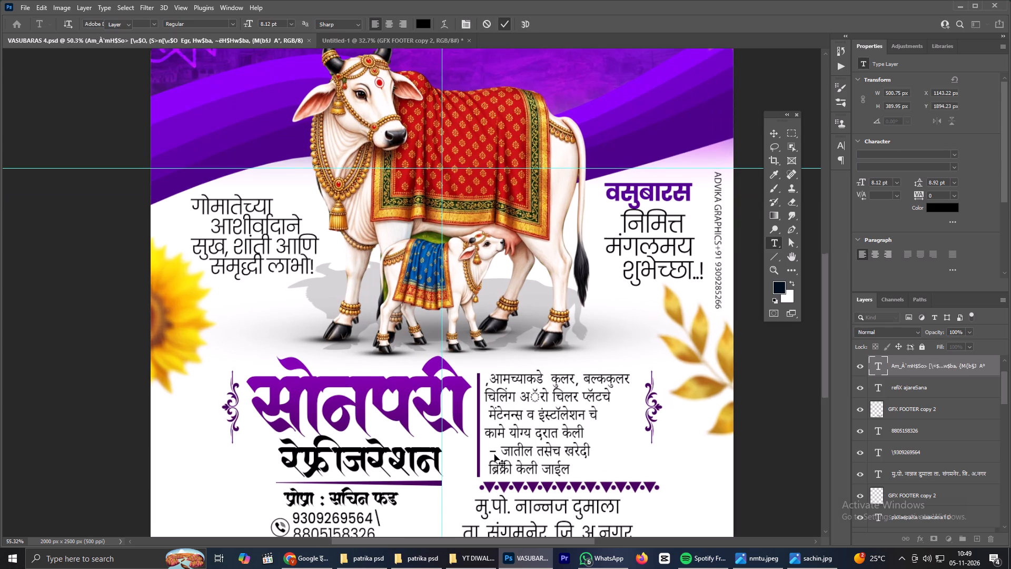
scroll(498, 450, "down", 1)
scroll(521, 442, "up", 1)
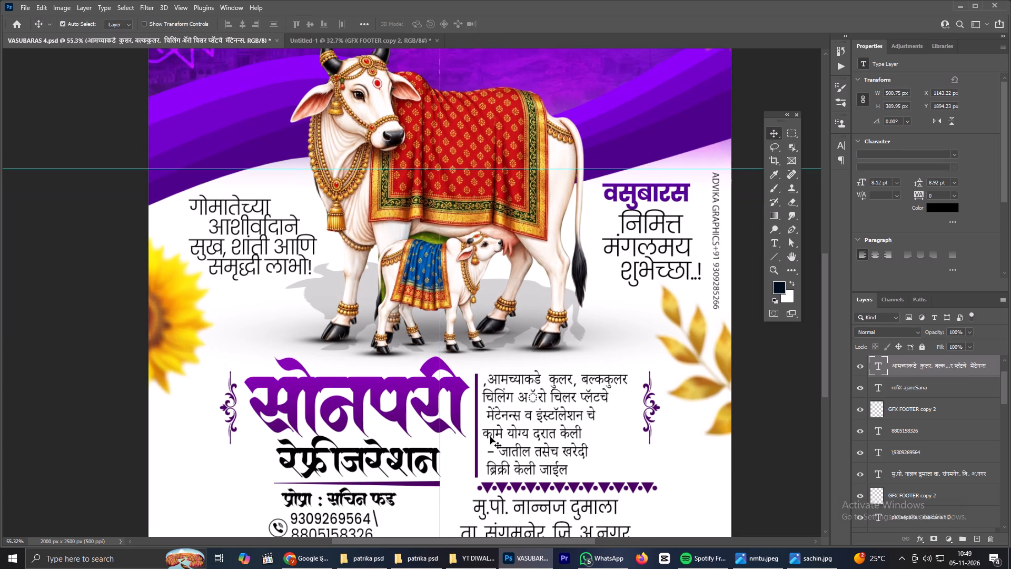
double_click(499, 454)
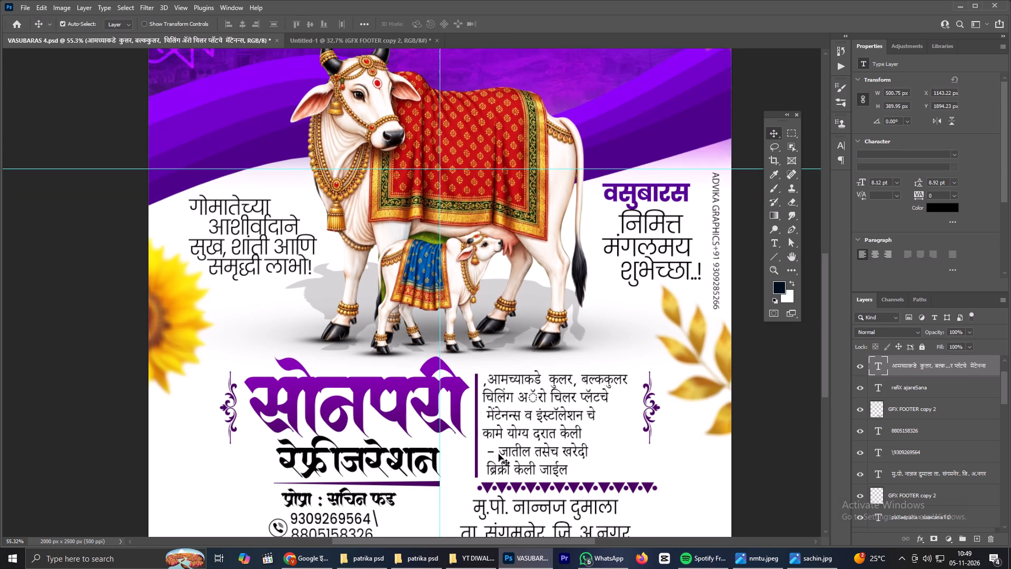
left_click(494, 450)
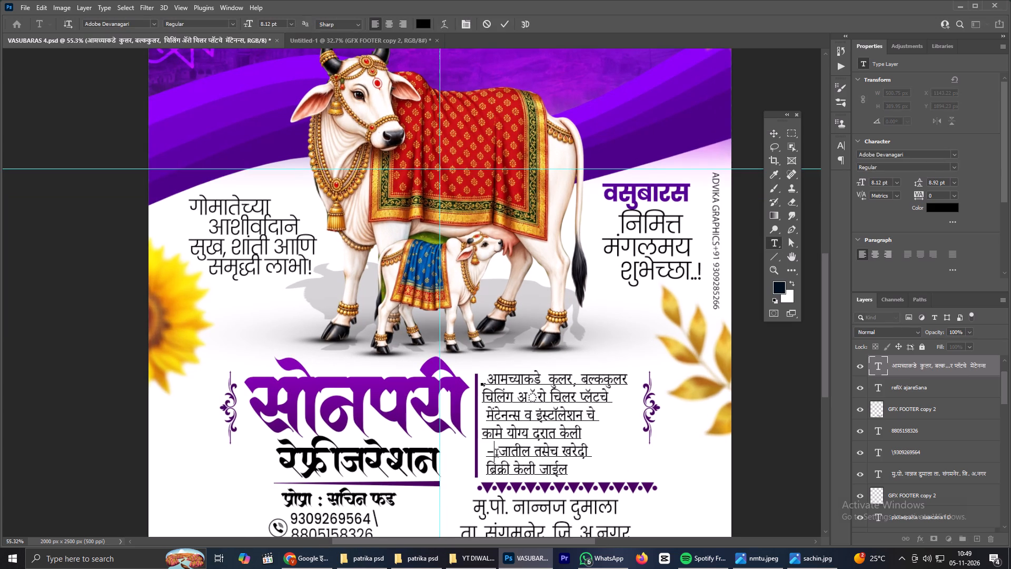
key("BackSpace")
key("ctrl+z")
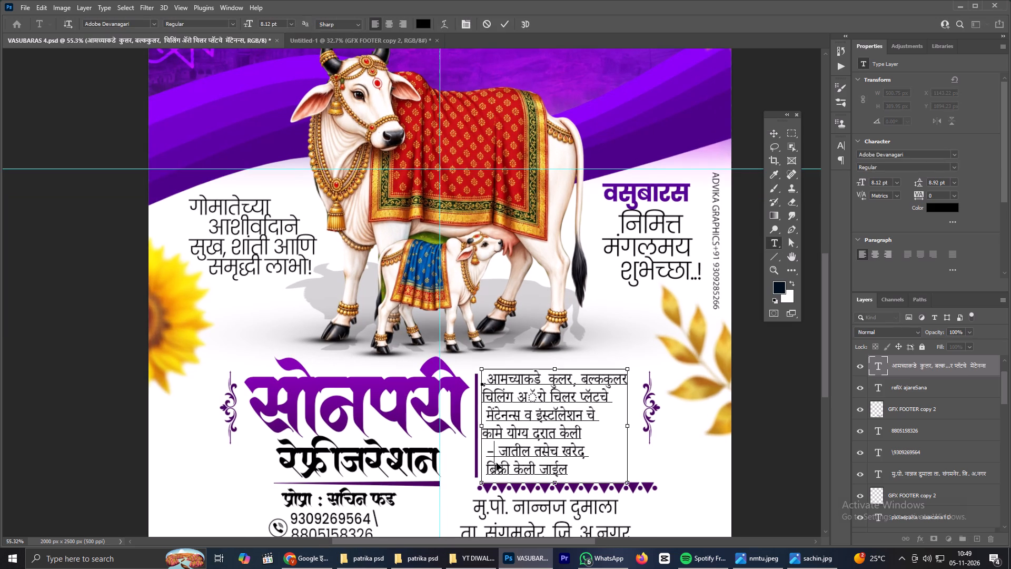
In the Untitled-1 document, paste the copied services lines as a new text layer above the phone icon and left-align them.
left_click(302, 38)
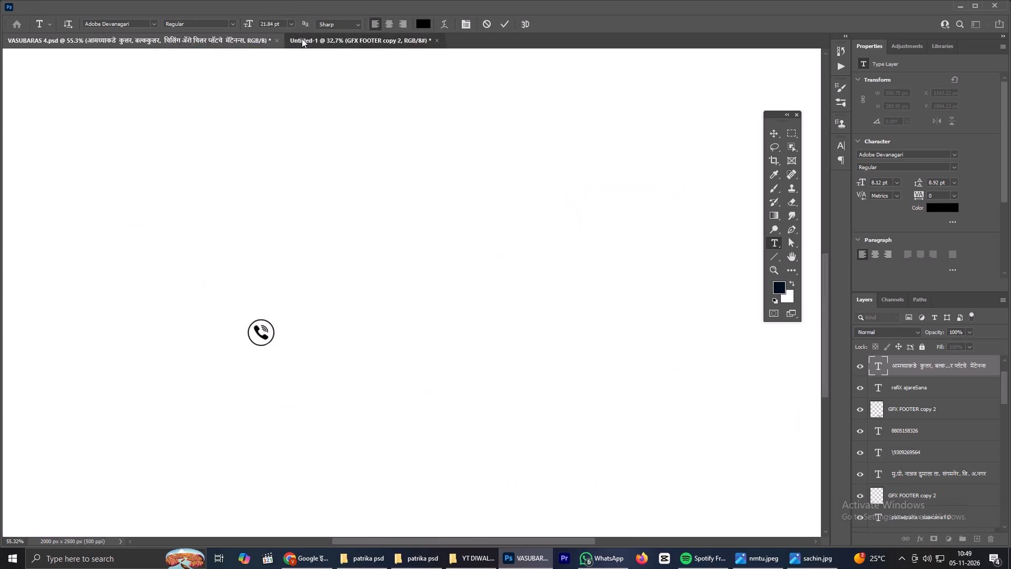
scroll(296, 180, "down", 13)
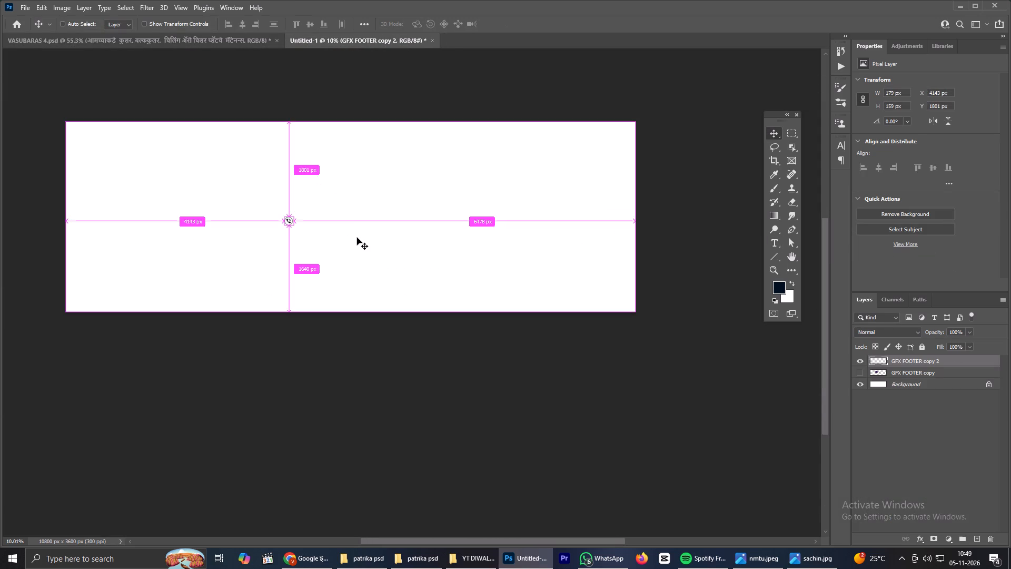
key("ctrl+v")
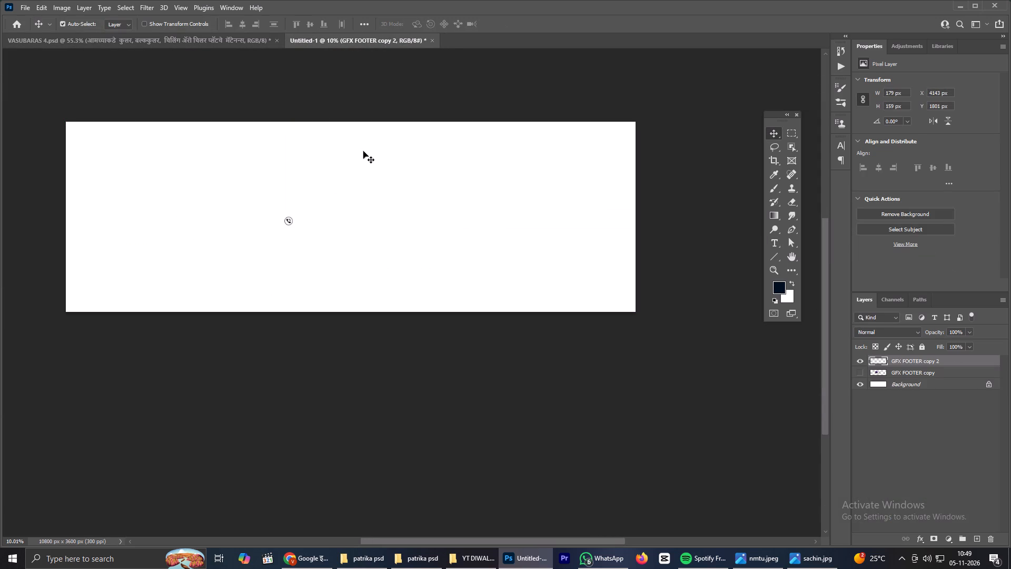
key("t")
left_click(326, 180)
key("ctrl+v")
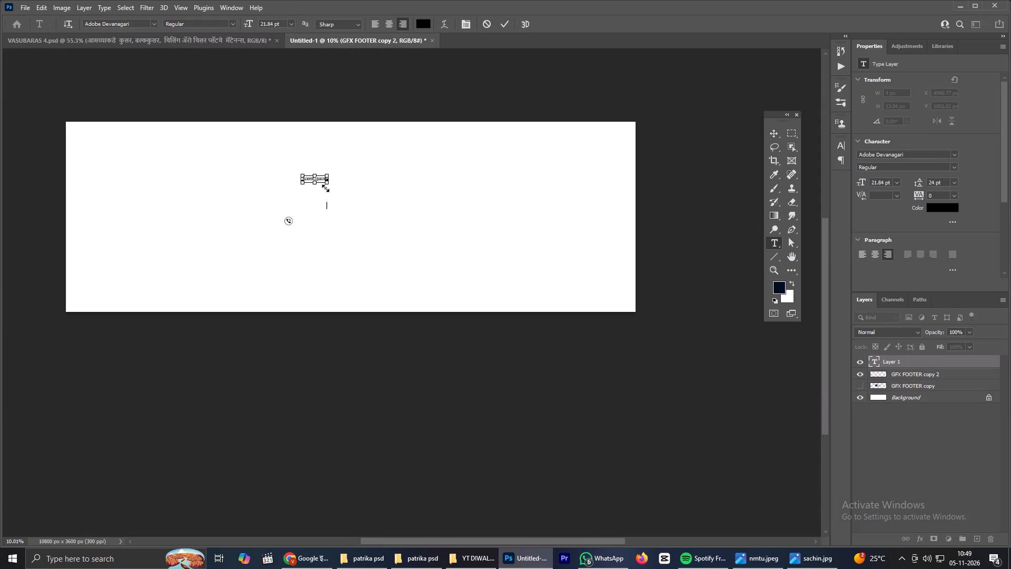
left_click(503, 20)
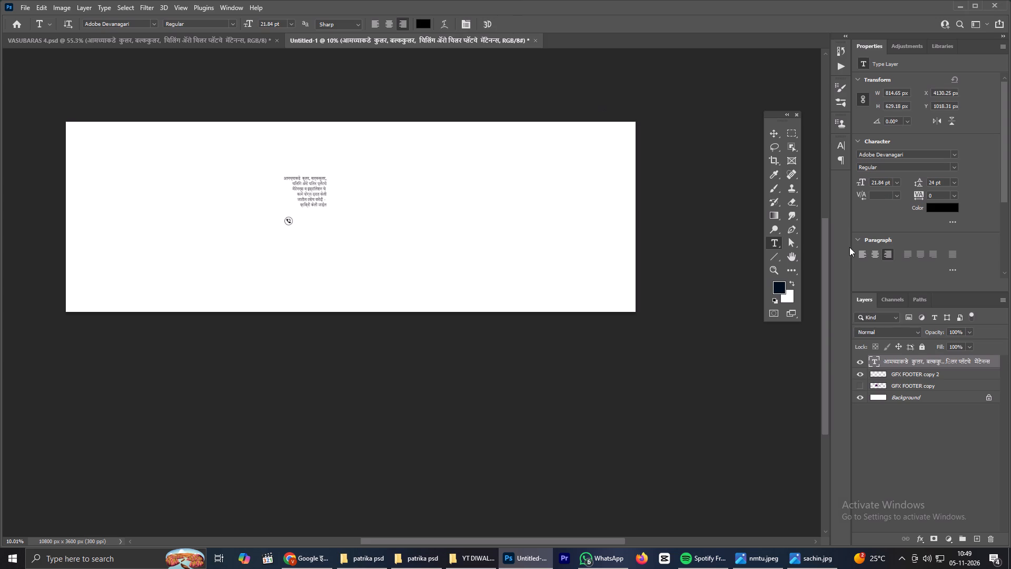
left_click(863, 255)
scroll(308, 189, "up", 5)
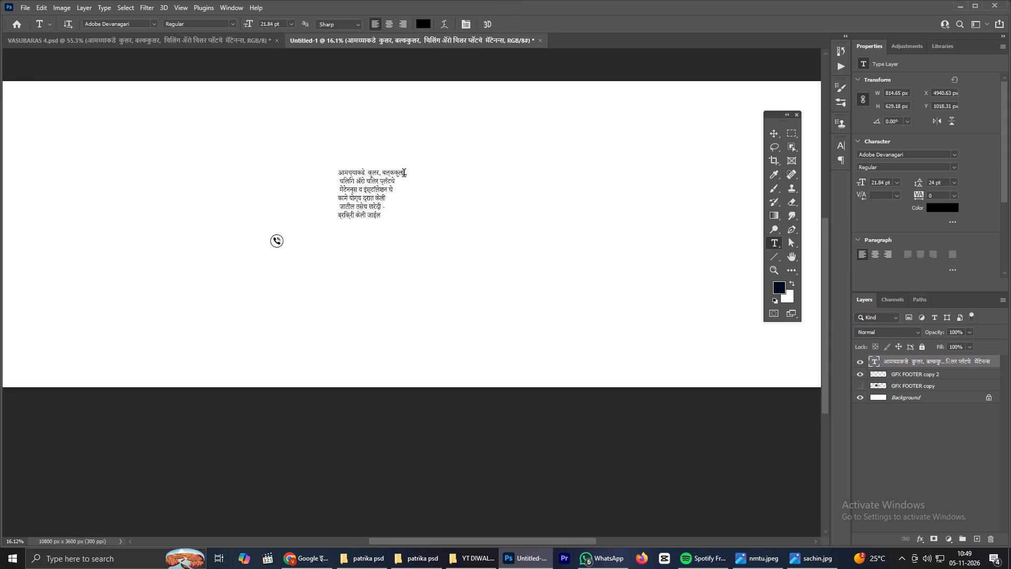
scroll(404, 174, "up", 4)
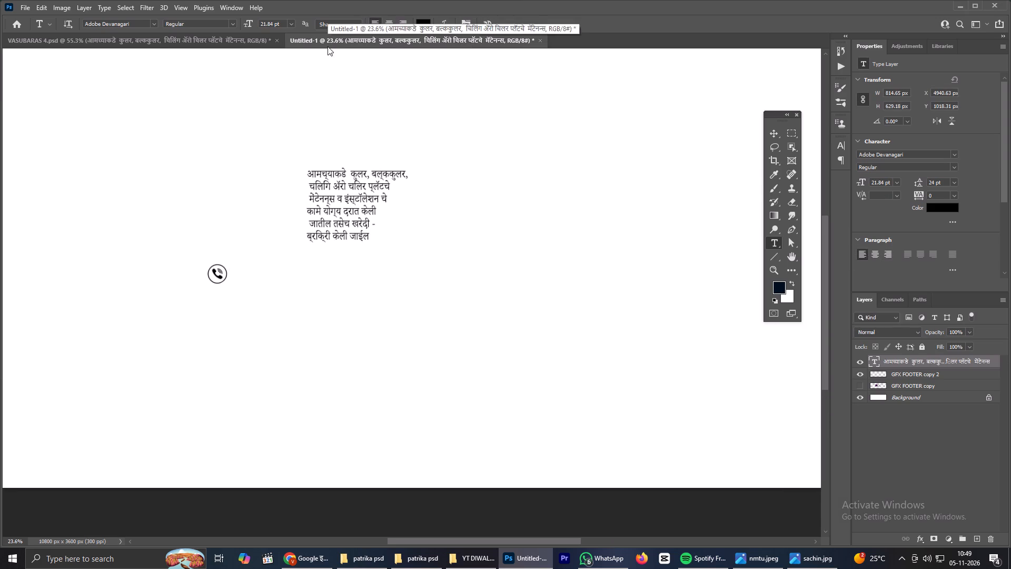
scroll(371, 136, "up", 1)
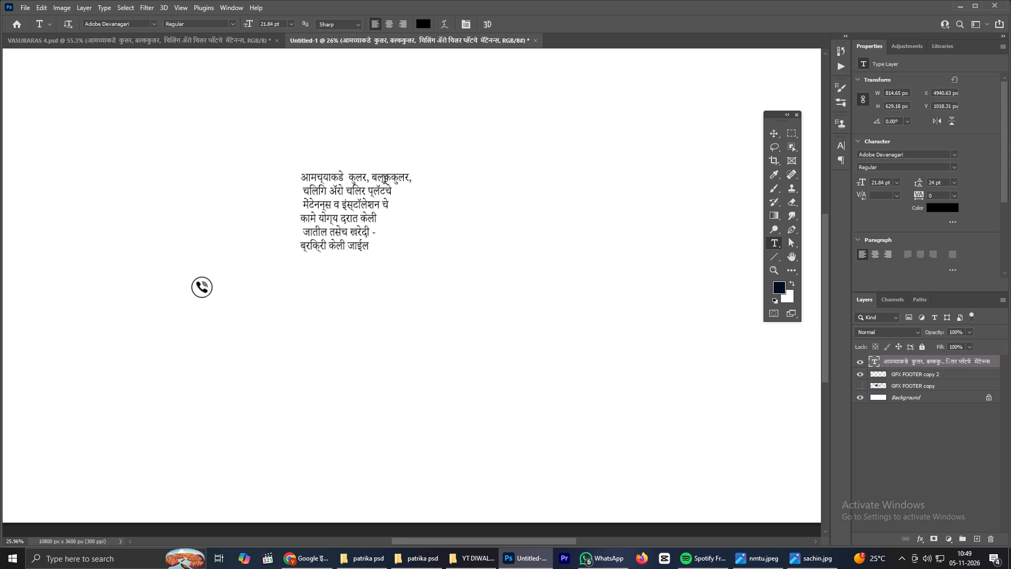
Set the pasted services text in Untitled-1 to Poppins Regular with 31 pt leading.
left_click(911, 151)
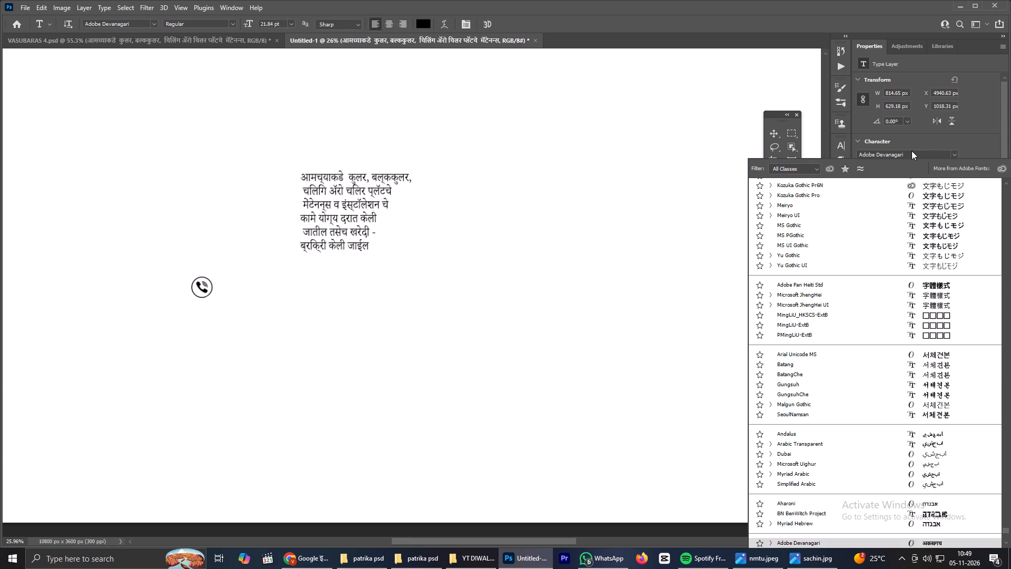
type("po")
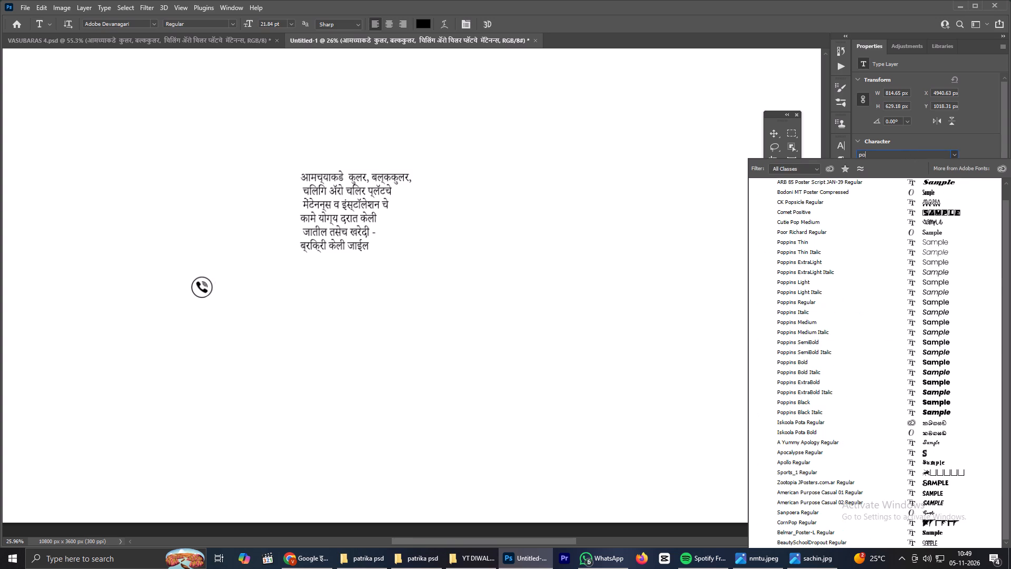
left_click(927, 301)
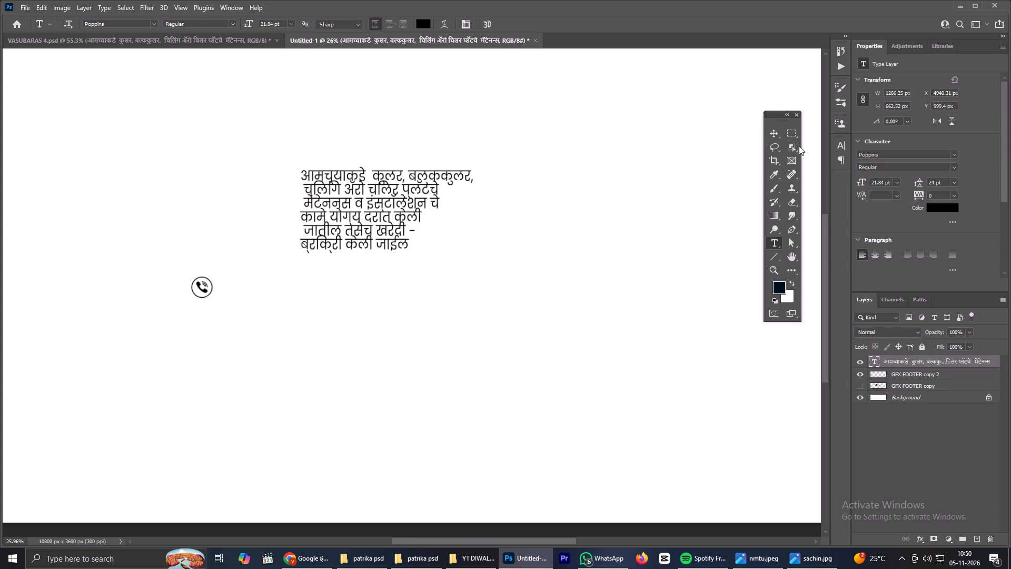
left_click(765, 129)
left_click(771, 132)
left_click(918, 183)
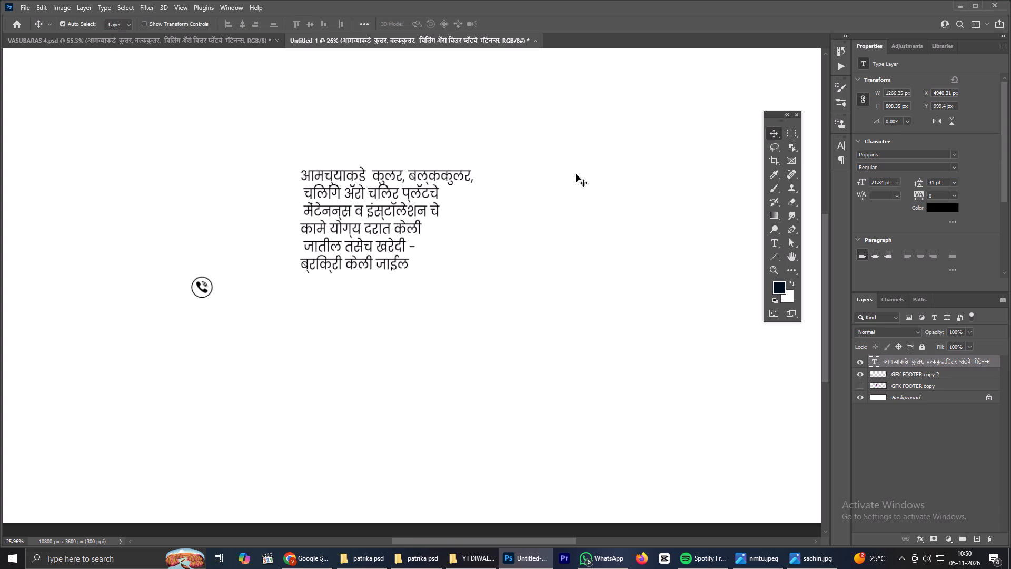
scroll(447, 164, "down", 1)
scroll(447, 164, "up", 1)
Open 01 (38) m.psd from the recent files, examine its Marathi invitation text, and close the file.
left_click(211, 43)
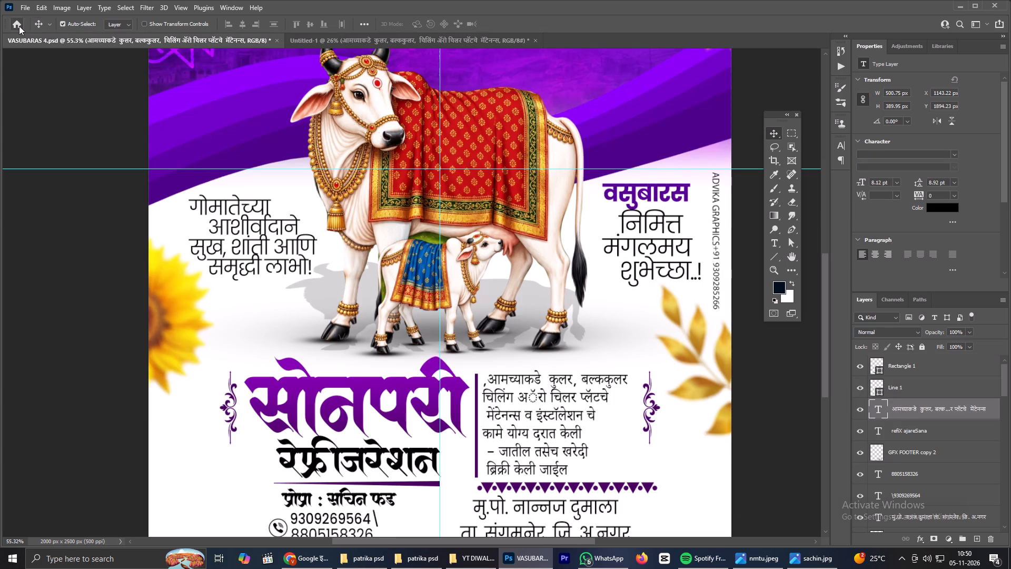
left_click(19, 25)
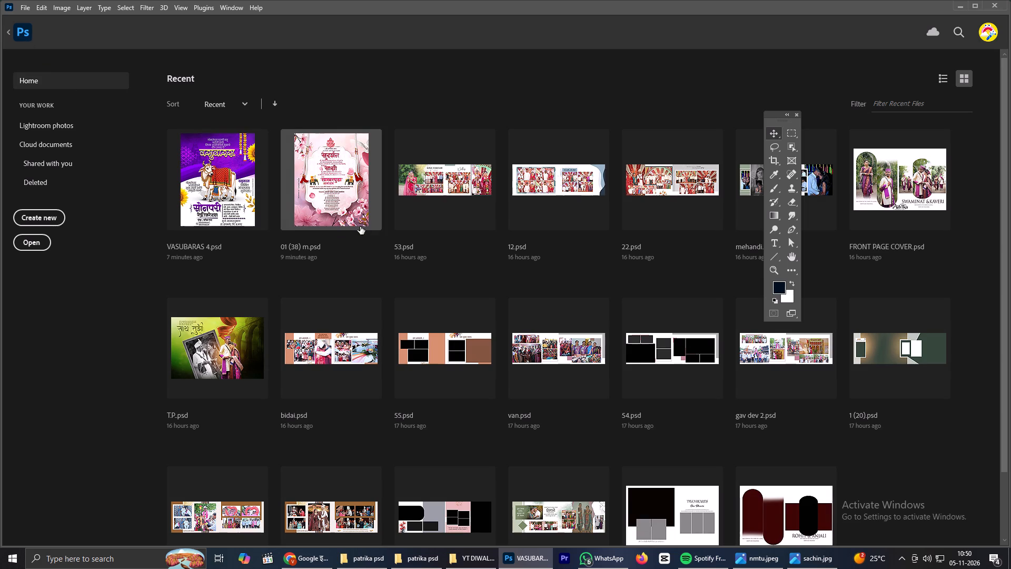
left_click(326, 187)
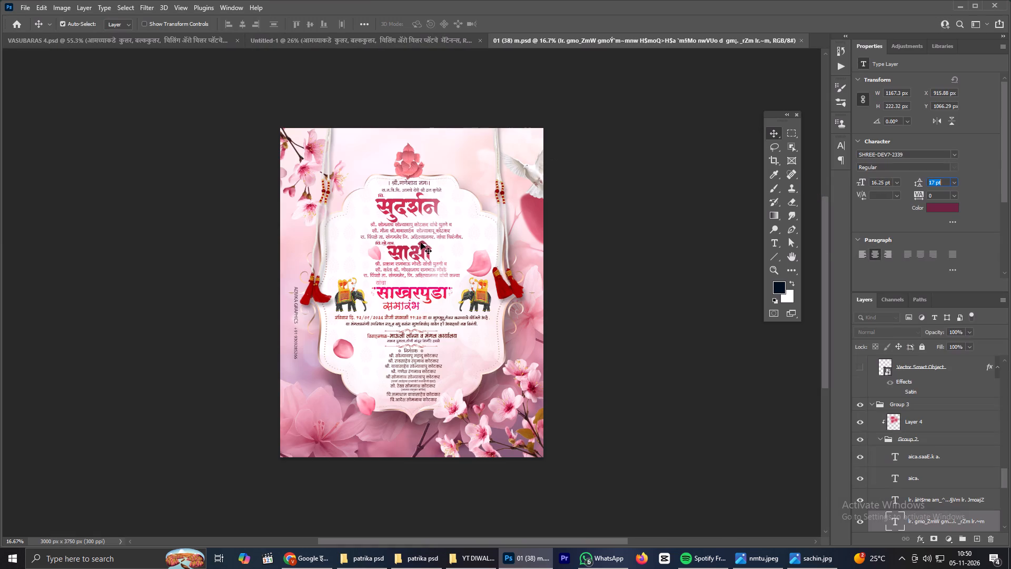
scroll(434, 252, "up", 3)
scroll(386, 368, "up", 3)
scroll(410, 250, "down", 1)
scroll(410, 250, "up", 1)
left_click(802, 41)
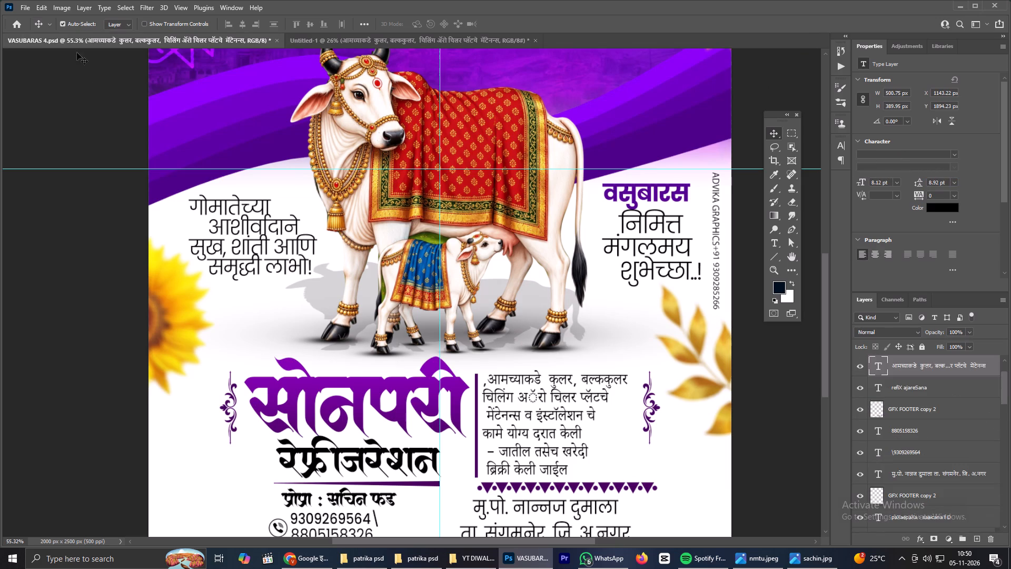
Examine the services text in Untitled-1 and the version in the overall Vasubaras poster layout.
left_click(365, 43)
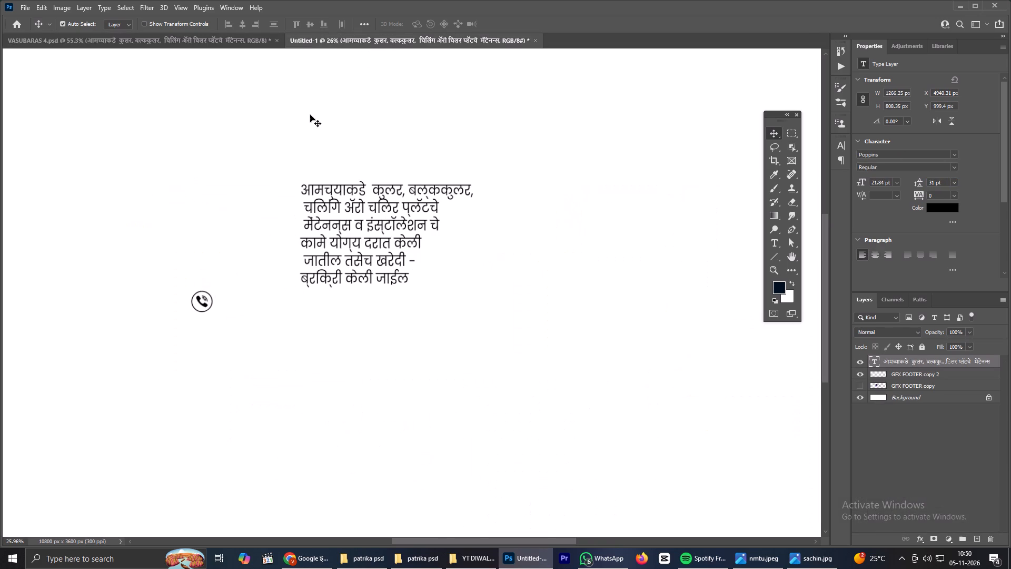
left_click(185, 44)
scroll(405, 193, "down", 6)
scroll(406, 193, "up", 1)
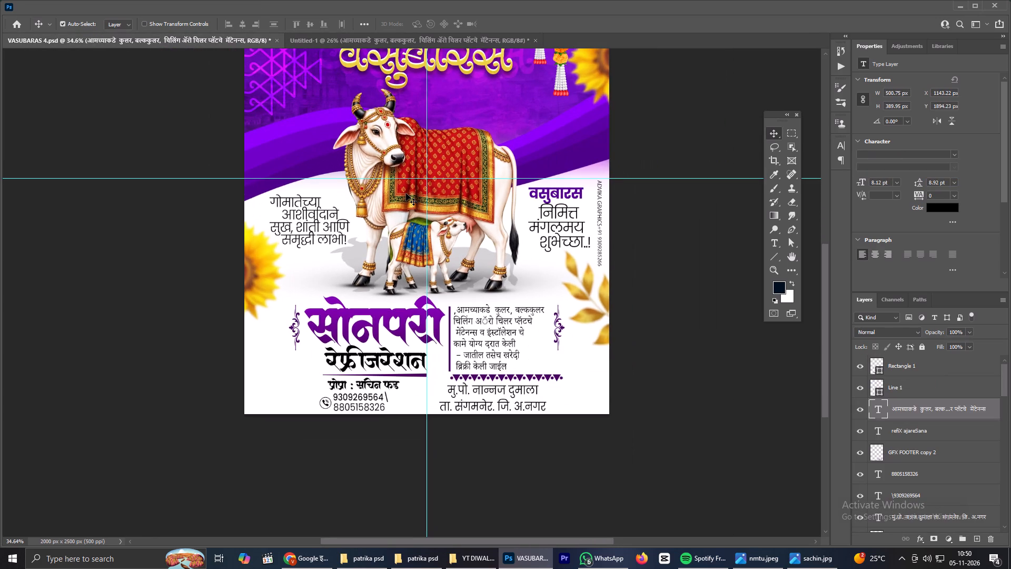
key("space")
key("space")
key("space")
key("space")
key("space")
key("space")
key("space")
key("space")
key("space")
key("space")
key("space")
key("space")
key("space")
key("space")
key("space")
key("space")
key("space")
key("space")
key("space")
key("space")
left_click_drag(408, 193, 419, 280)
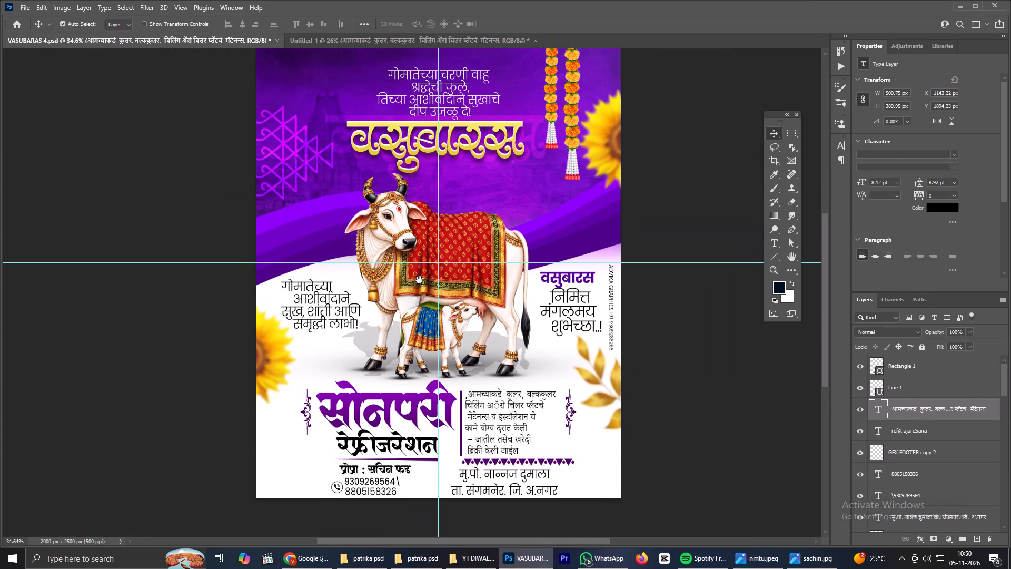
left_click_drag(419, 280, 419, 281)
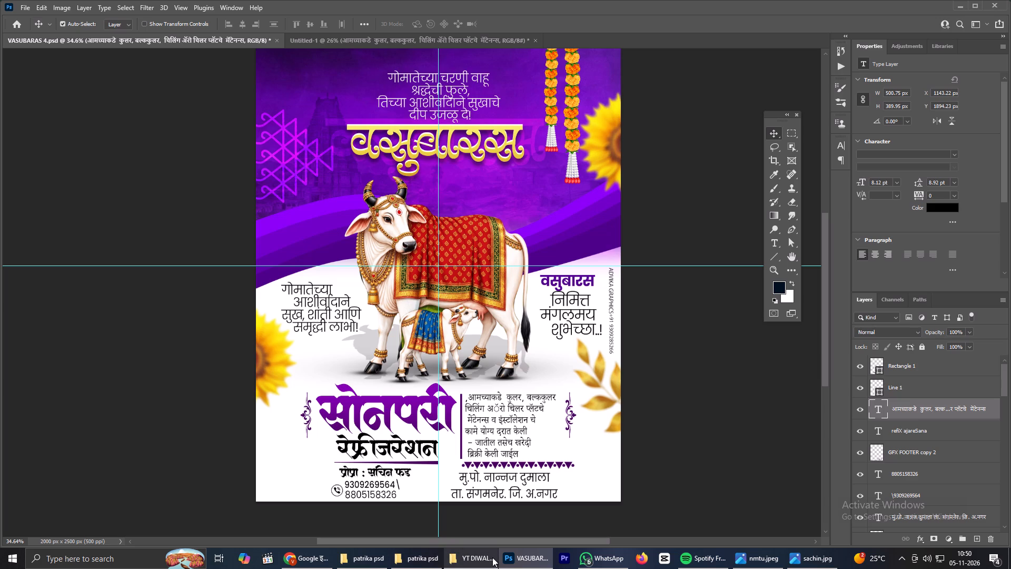
Switch to File Explorer and open the 2.5+10.psb banner from the patrika psd folder in Photoshop.
left_click(349, 556)
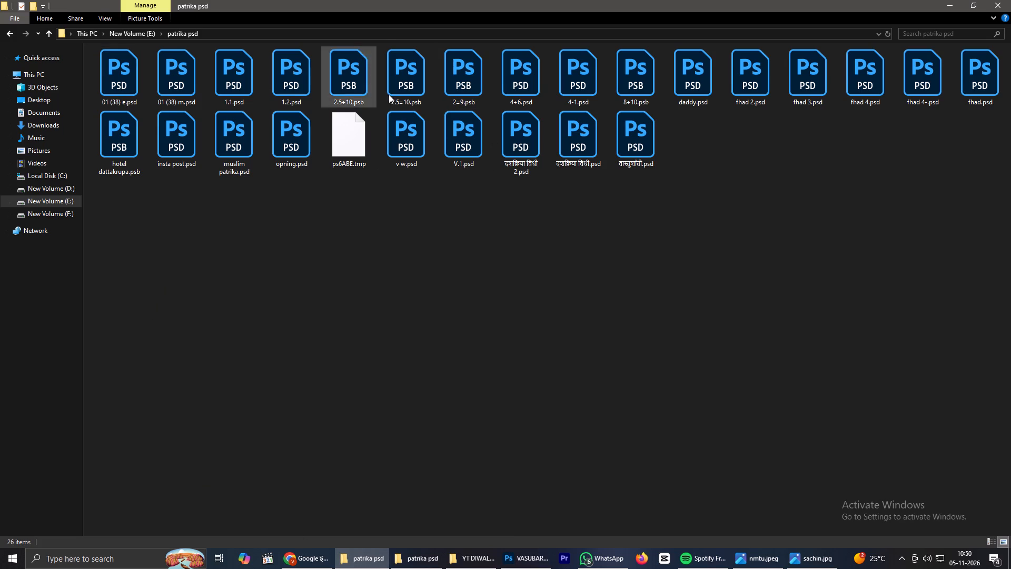
double_click(348, 95)
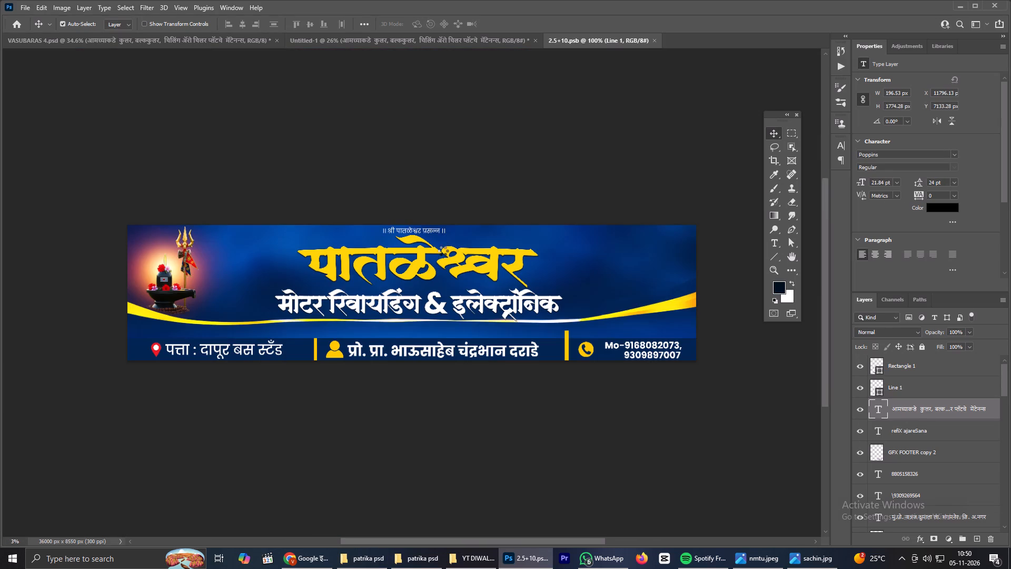
scroll(422, 272, "up", 2)
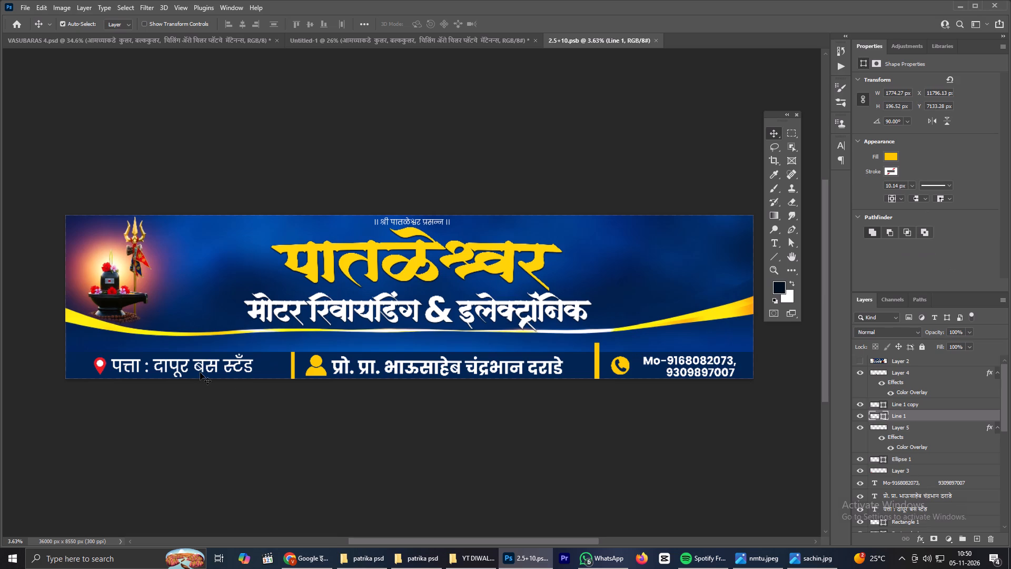
Replace the पत्ता address text in the 2.5+10.psb banner with the copied Marathi services text and left-align it.
double_click(201, 369)
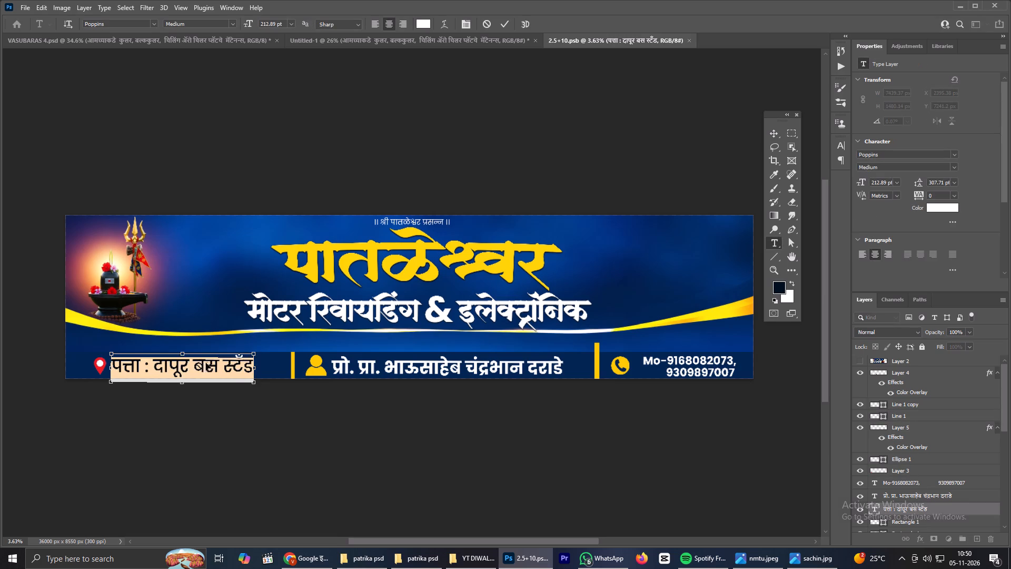
key("ctrl+v")
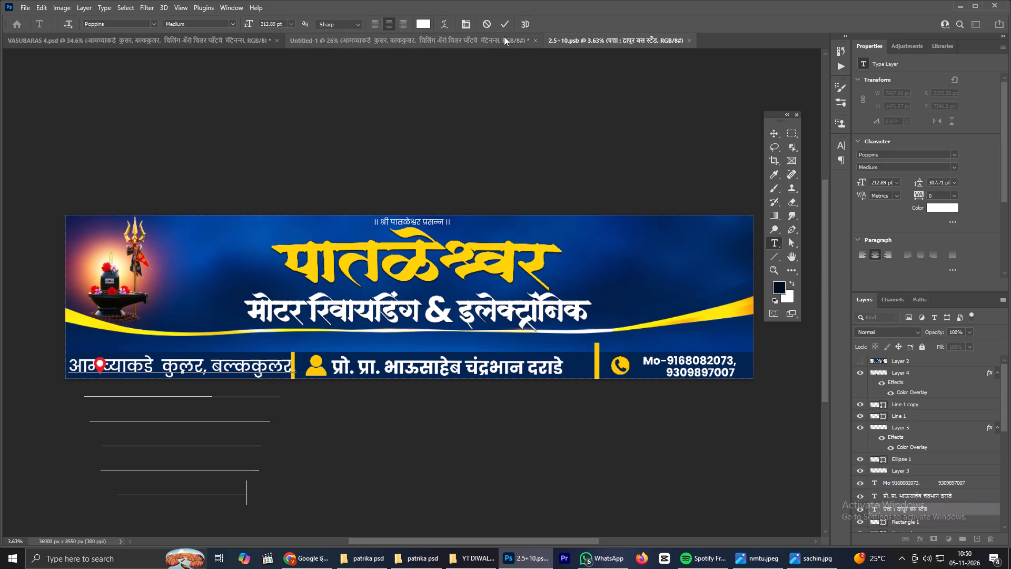
left_click(505, 24)
left_click(861, 256)
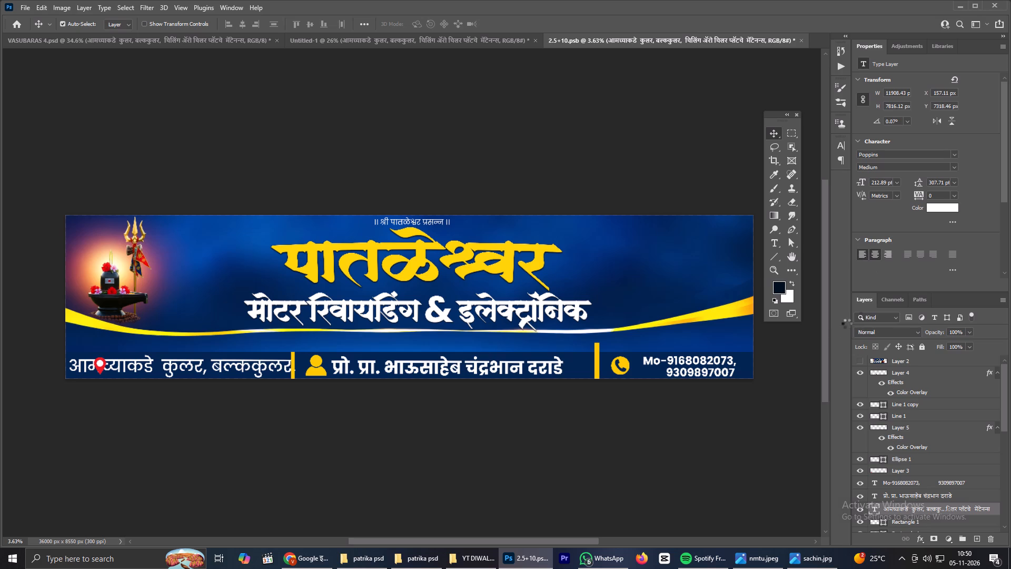
Copy the Poppins services text layer from the banner into the VASUBARAS 4.psd poster.
left_click_drag(889, 511, 865, 497)
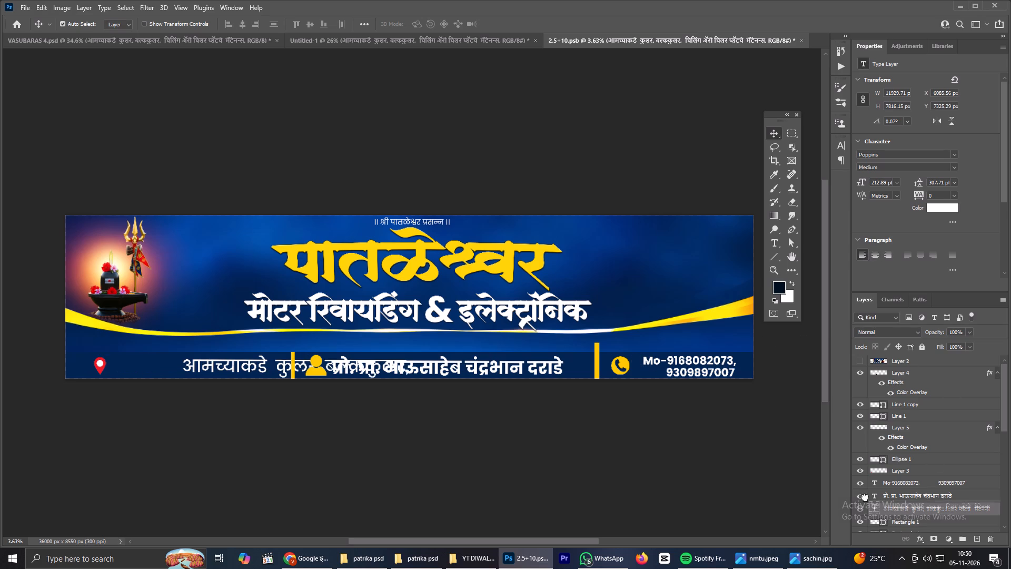
left_click_drag(865, 497, 492, 463)
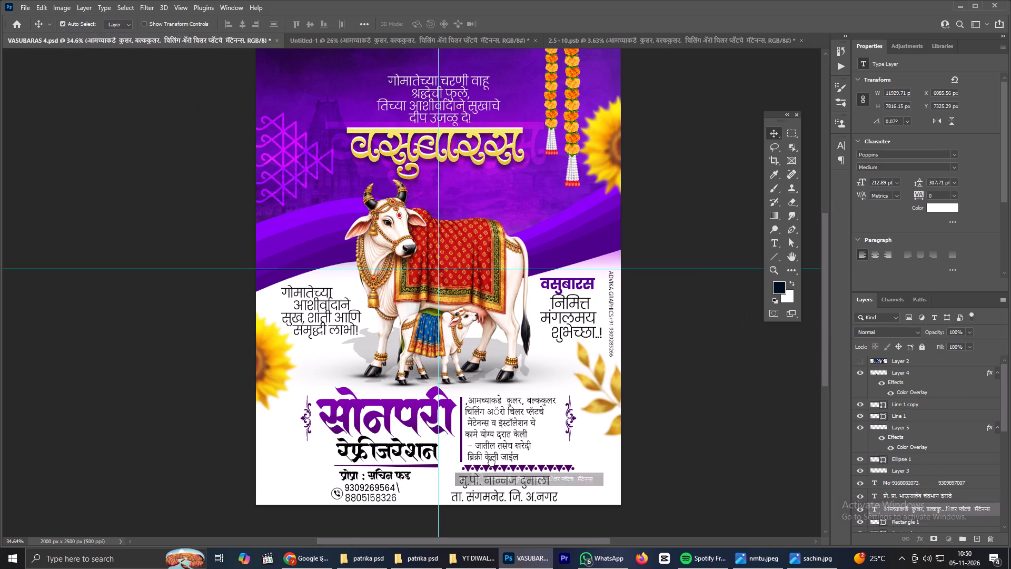
left_click_drag(492, 463, 487, 427)
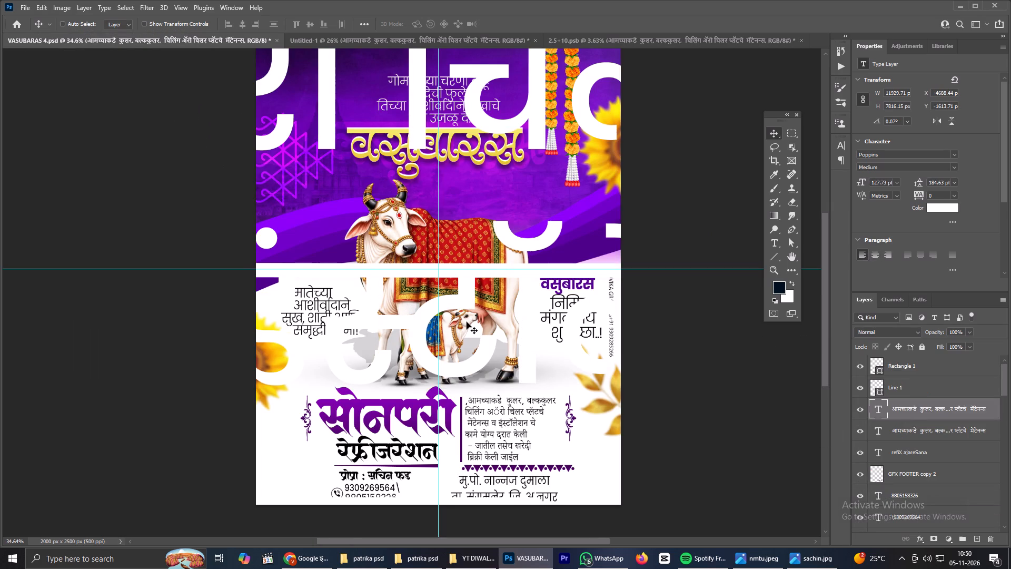
Scale the oversized services text in the poster down proportionally to about 864 px wide.
key("ctrl+t")
scroll(465, 275, "down", 6)
scroll(487, 212, "down", 11)
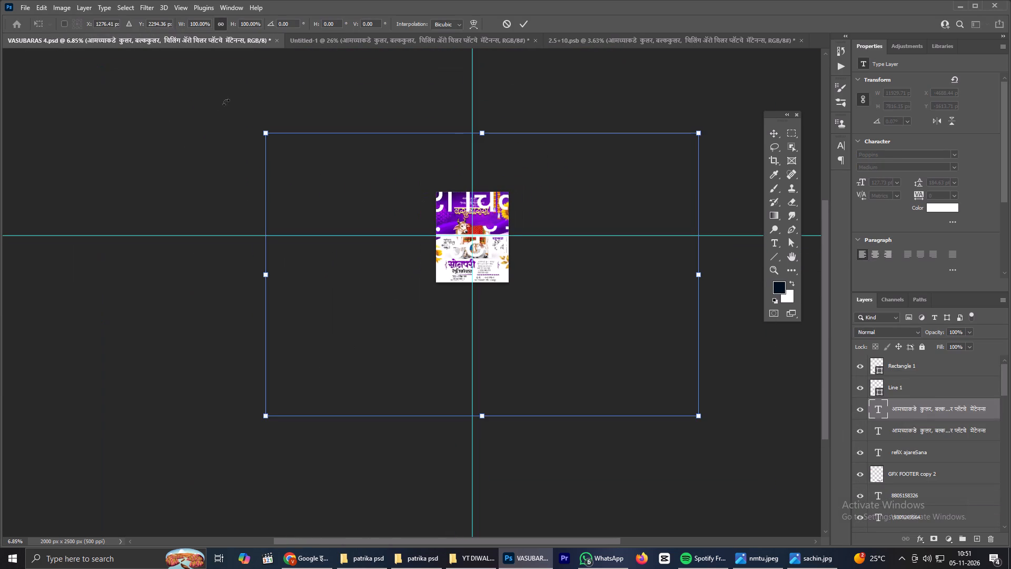
left_click_drag(264, 132, 444, 222, "alt")
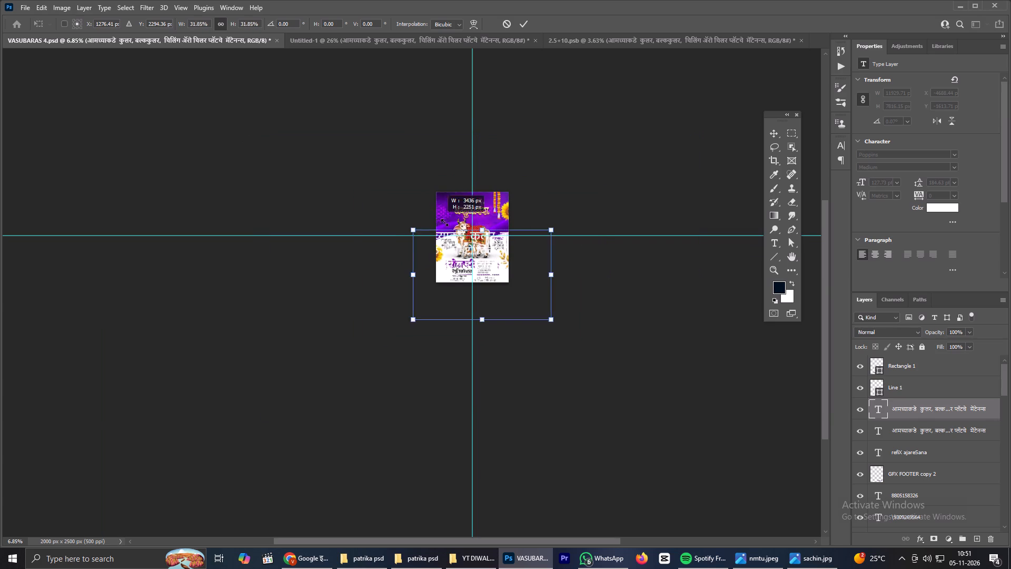
left_click_drag(444, 222, 479, 243, "alt")
scroll(478, 242, "up", 6)
scroll(495, 201, "up", 5)
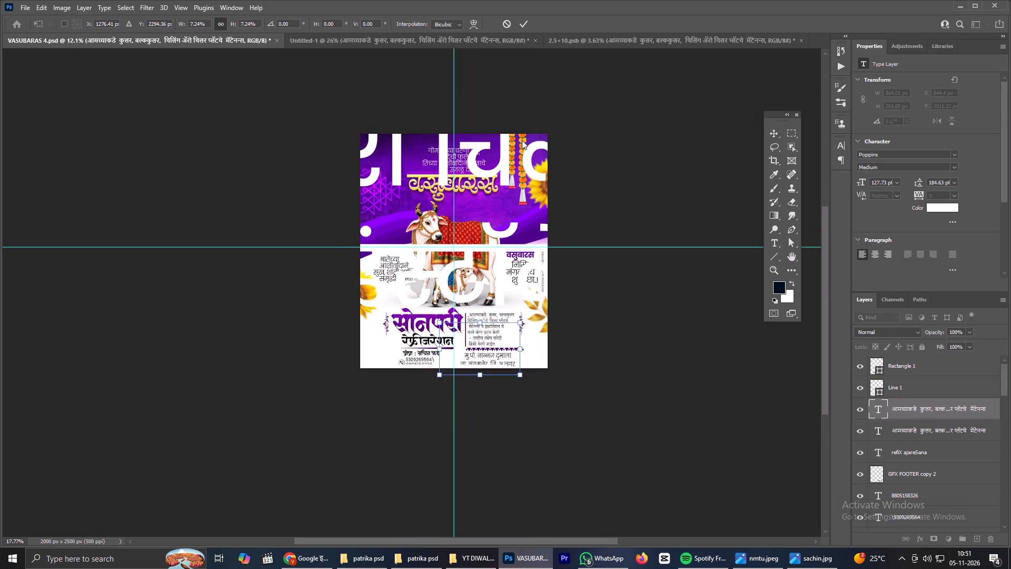
left_click(522, 20)
Set the new services text colour to black (000000).
left_click(941, 208)
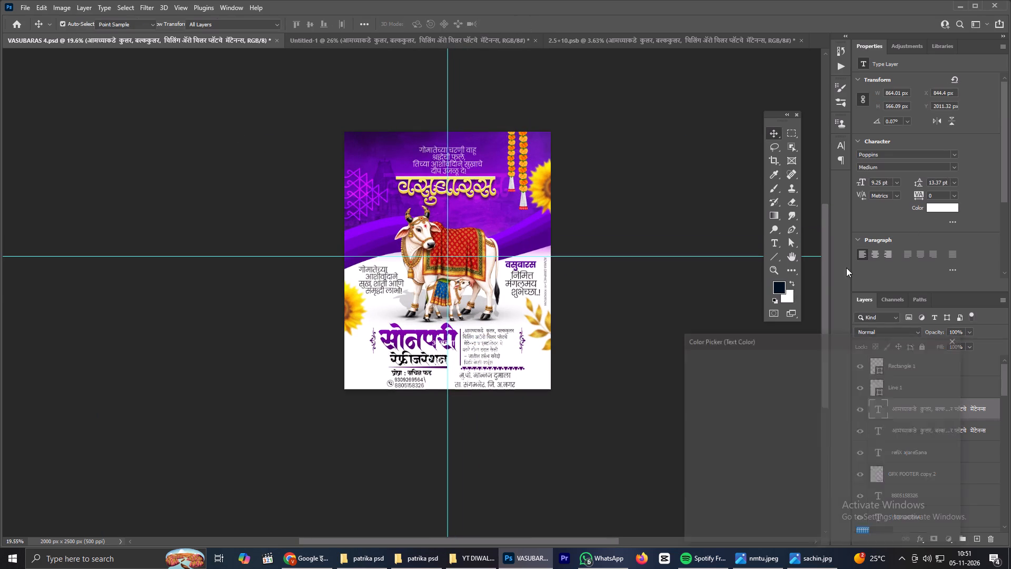
left_click_drag(758, 404, 576, 568)
left_click(920, 364)
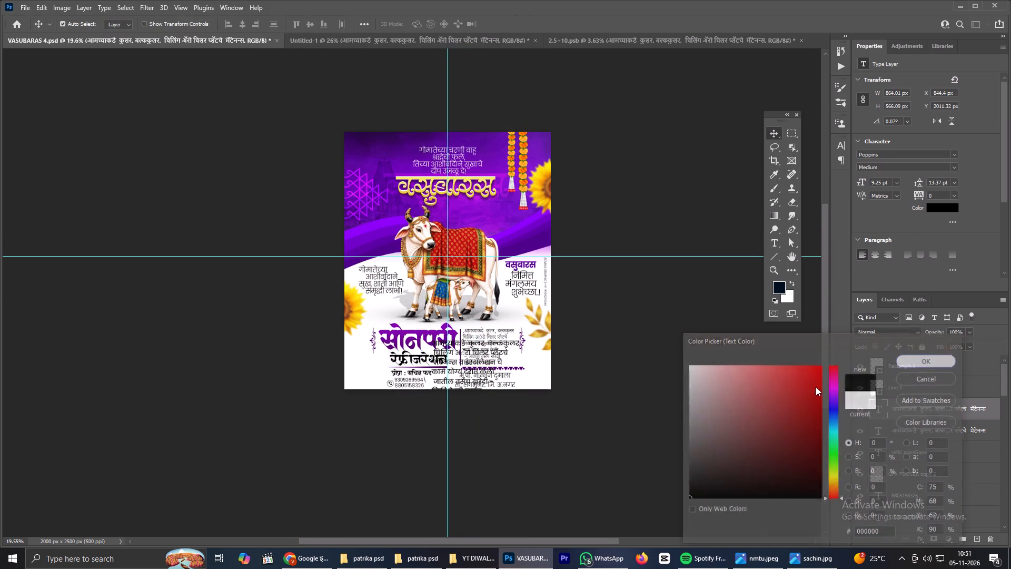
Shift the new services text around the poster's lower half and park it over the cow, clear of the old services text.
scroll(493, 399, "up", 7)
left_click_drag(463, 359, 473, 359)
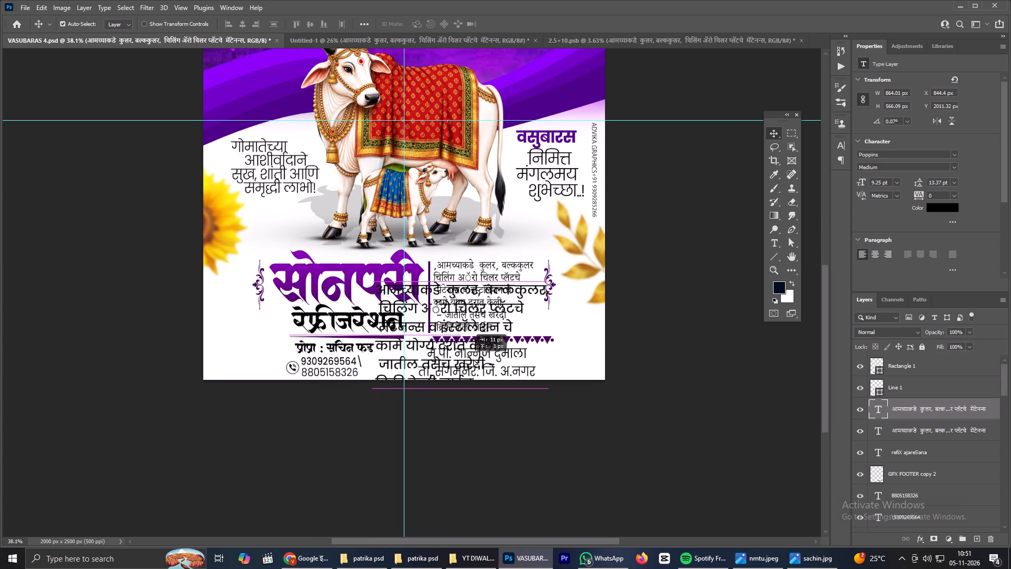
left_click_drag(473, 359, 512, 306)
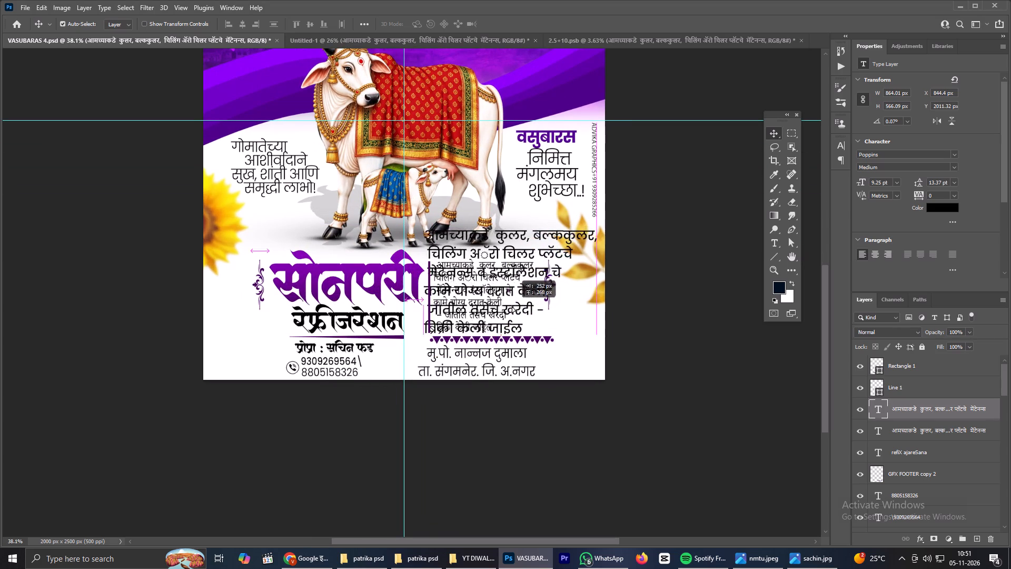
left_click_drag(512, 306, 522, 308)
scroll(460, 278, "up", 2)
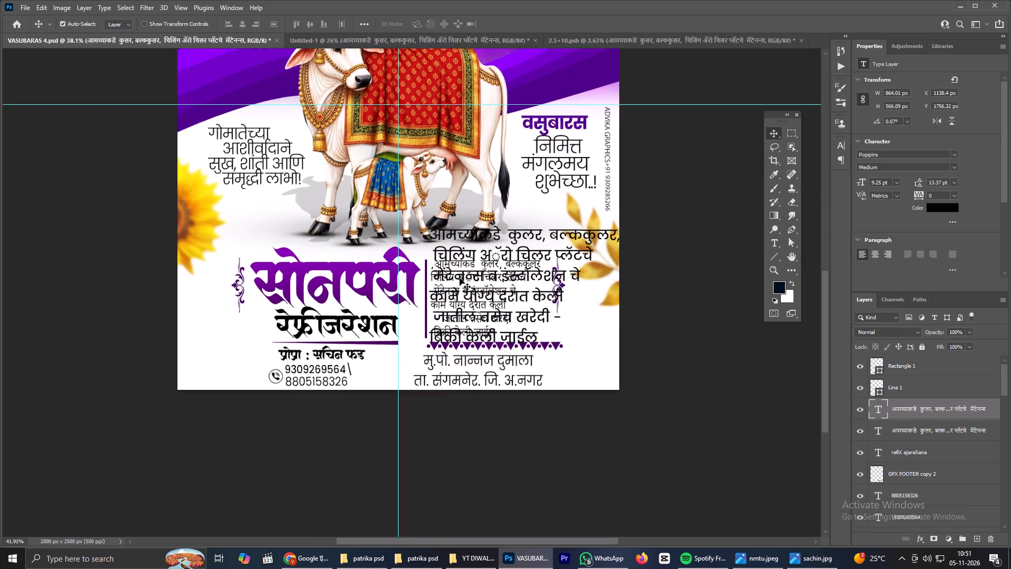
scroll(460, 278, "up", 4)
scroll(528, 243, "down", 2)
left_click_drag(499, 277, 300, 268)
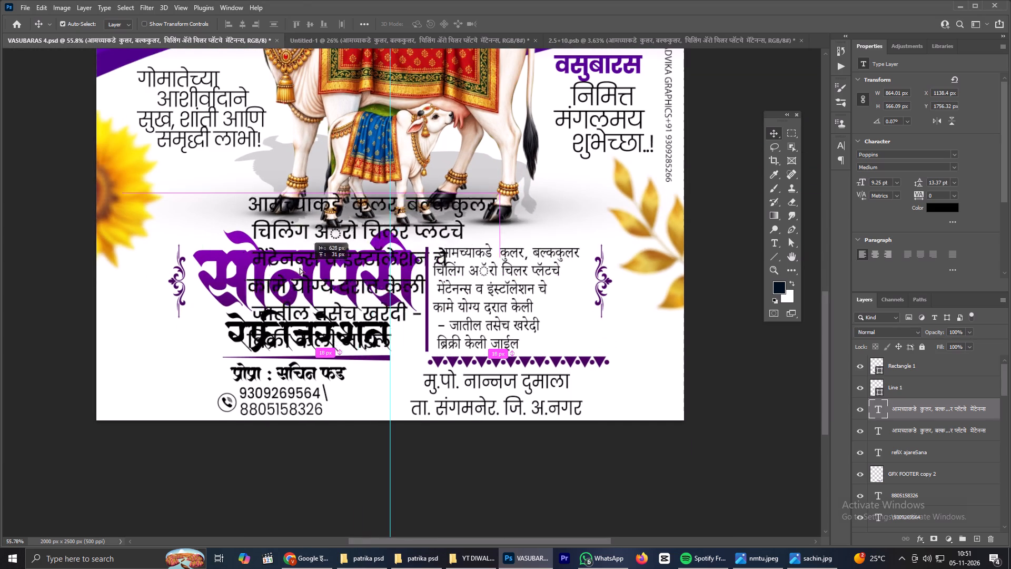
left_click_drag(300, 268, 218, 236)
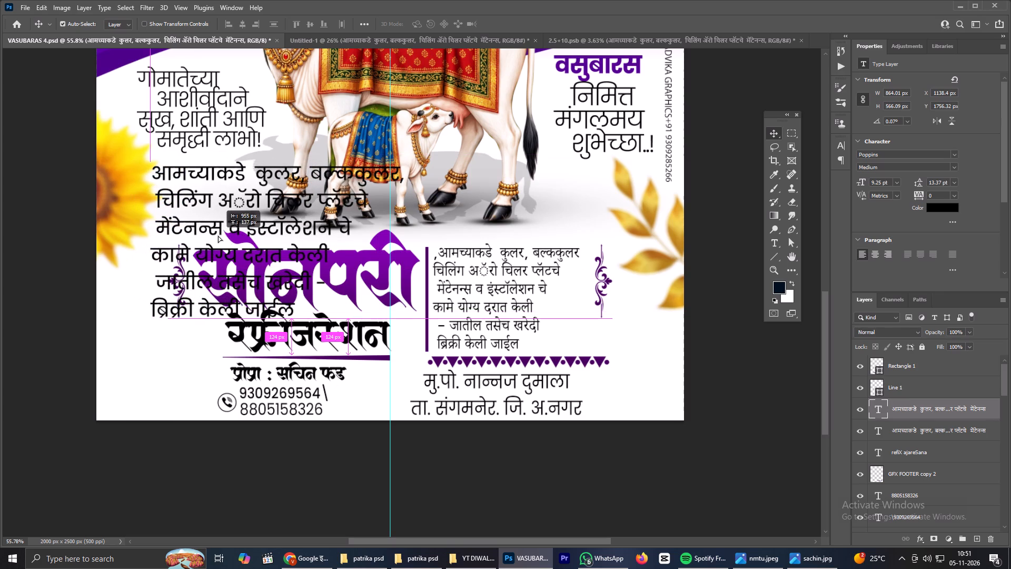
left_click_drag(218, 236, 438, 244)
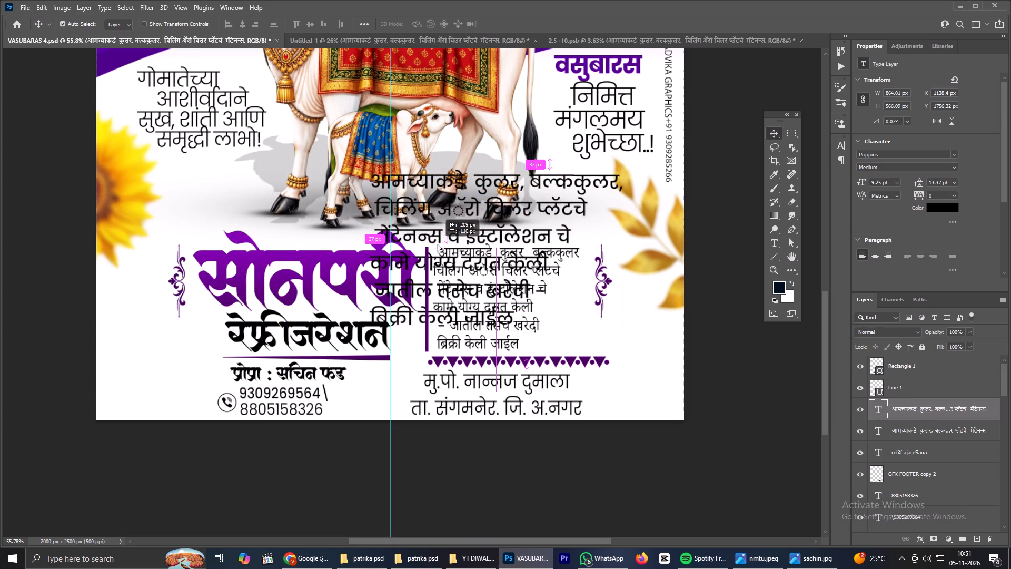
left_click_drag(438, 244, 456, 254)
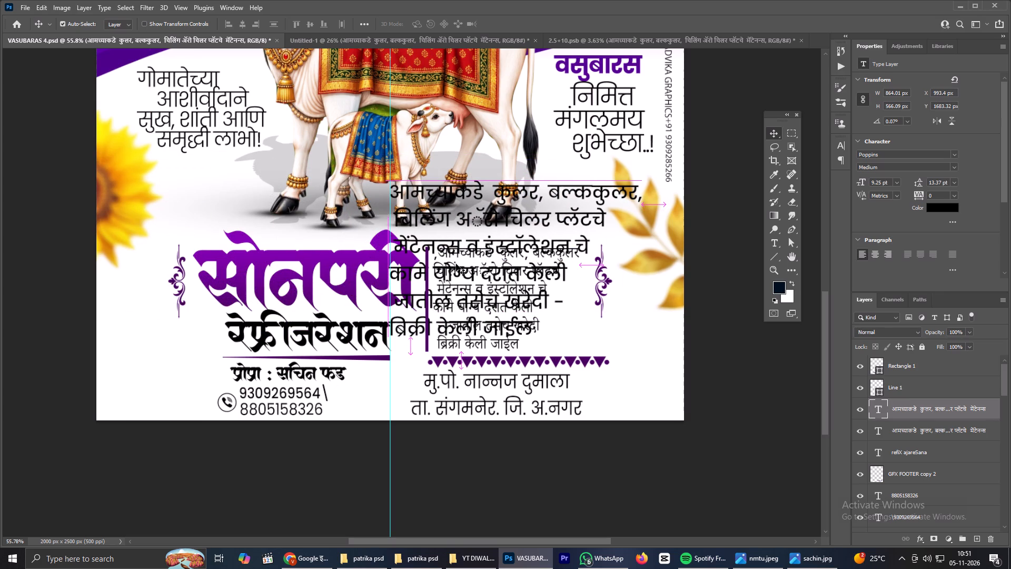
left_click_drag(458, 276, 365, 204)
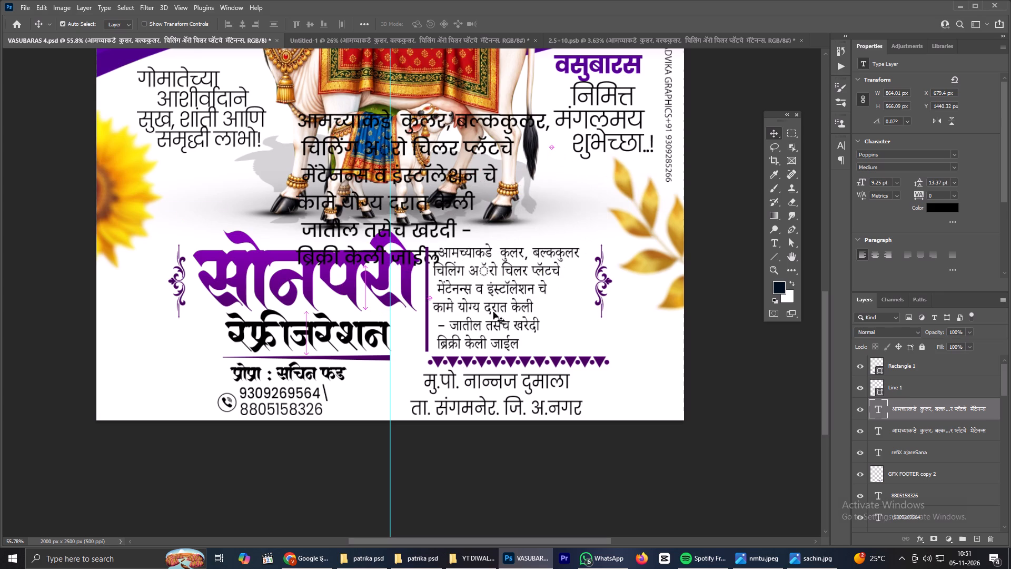
Hide and delete the old services text layer beside the सोनपरी title.
left_click(470, 299)
left_click(857, 430)
left_click_drag(947, 430, 960, 435)
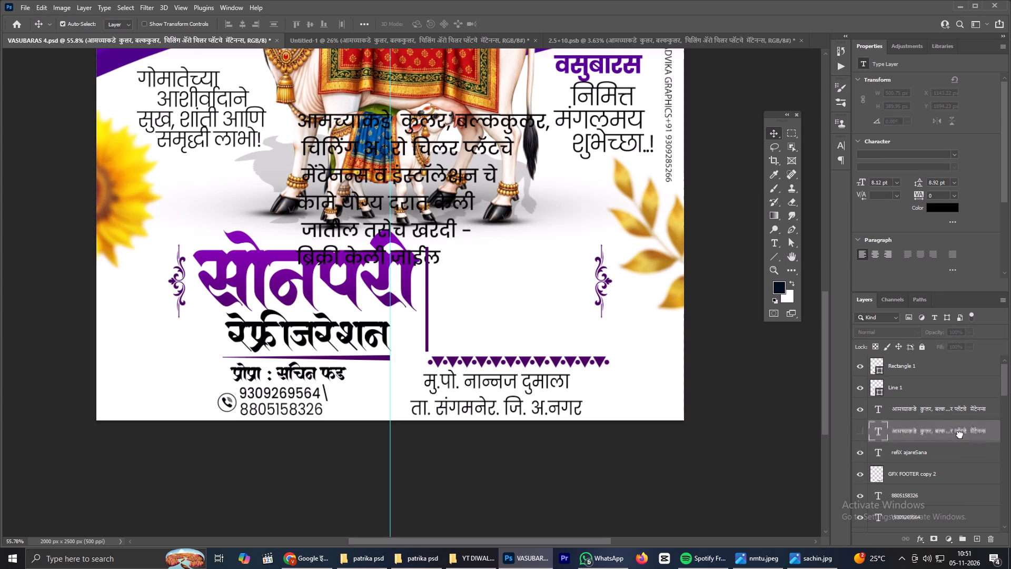
left_click_drag(960, 435, 992, 538)
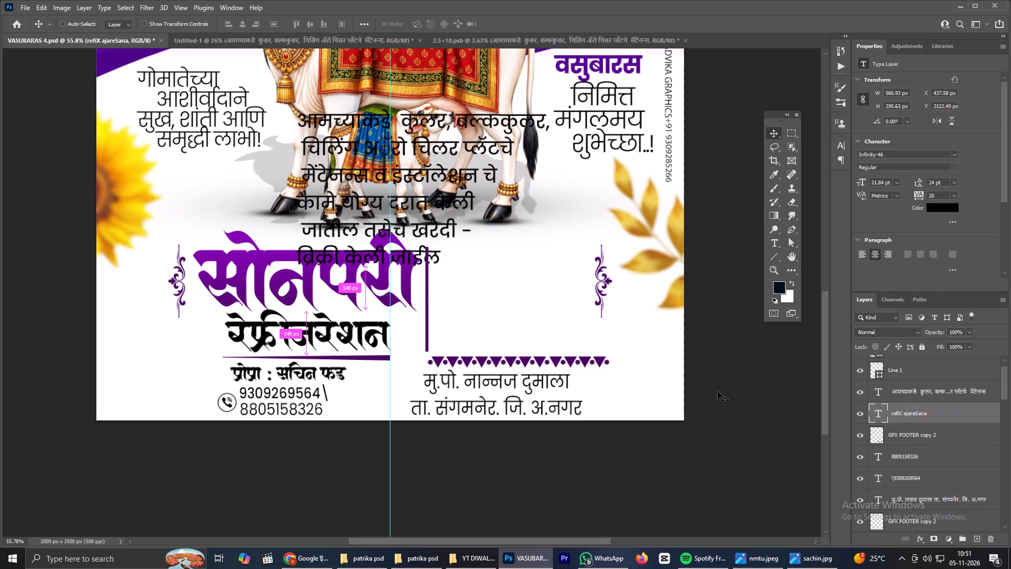
Scale the new services text to about 546 px wide and fit it beside the vertical divider, above the triangle border.
key("ctrl+t")
left_click(520, 24)
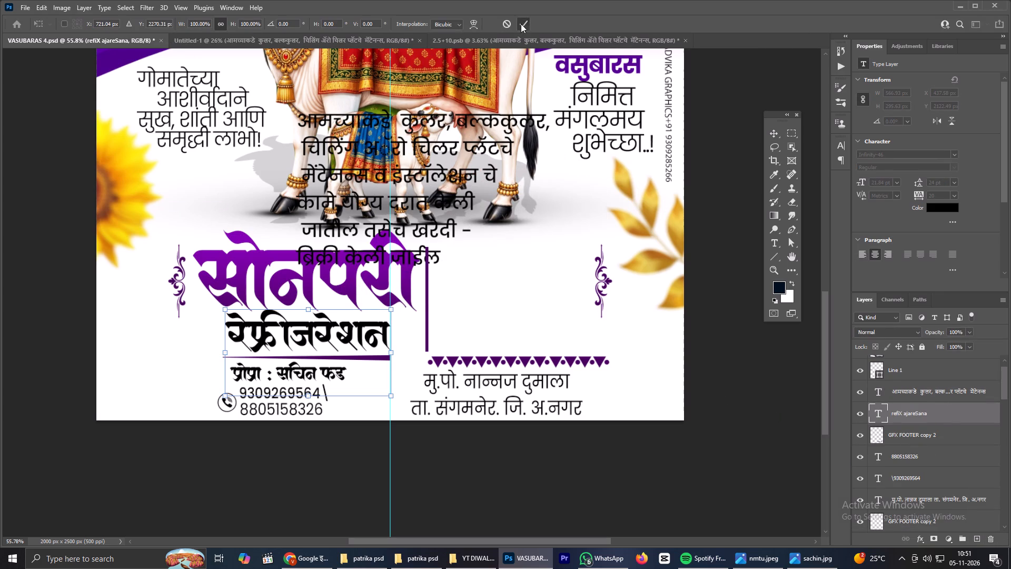
left_click_drag(412, 172, 516, 254)
key("ctrl+t")
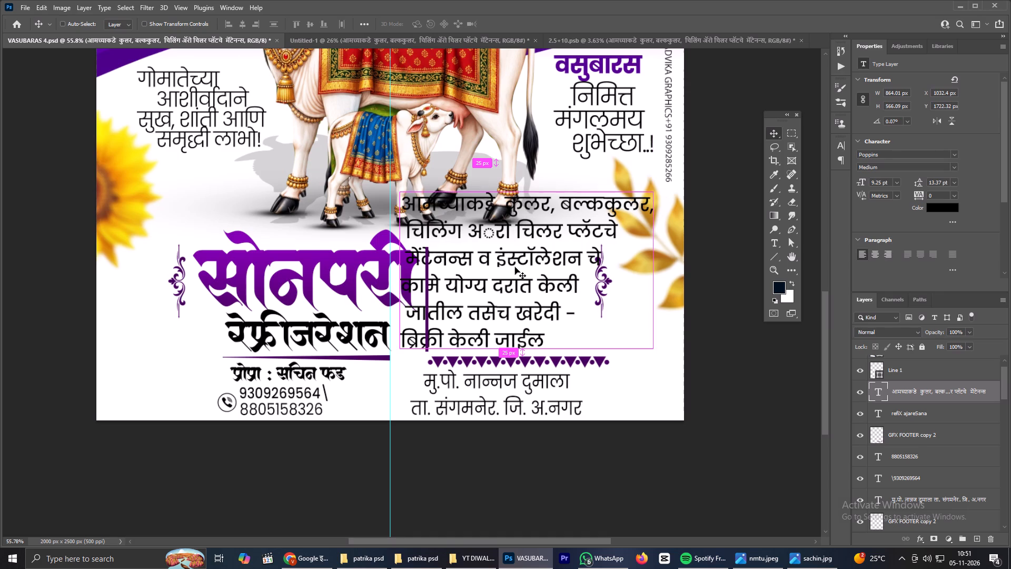
left_click_drag(653, 194, 581, 231, "alt")
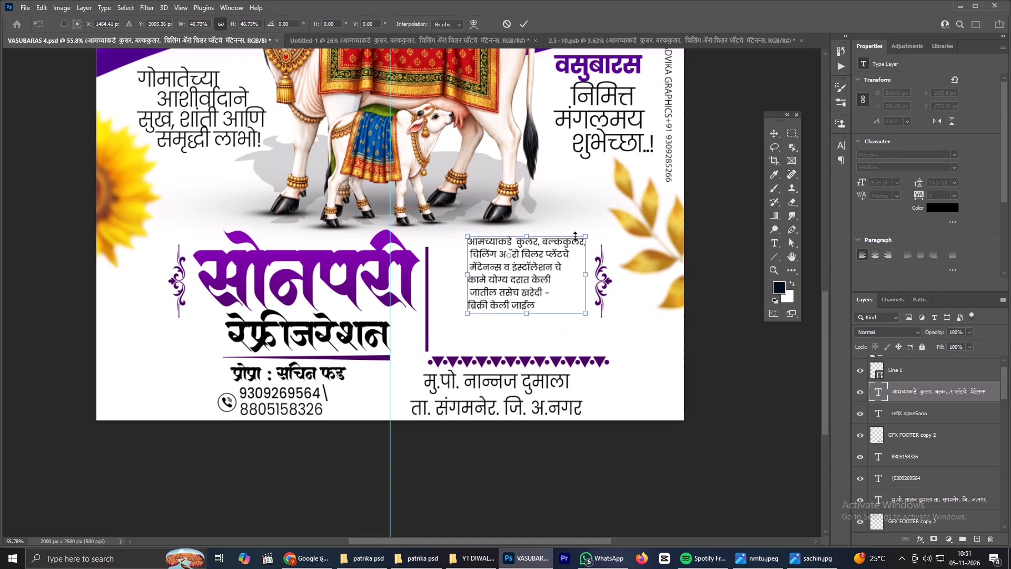
left_click_drag(535, 253, 500, 264)
left_click_drag(550, 326, 557, 327)
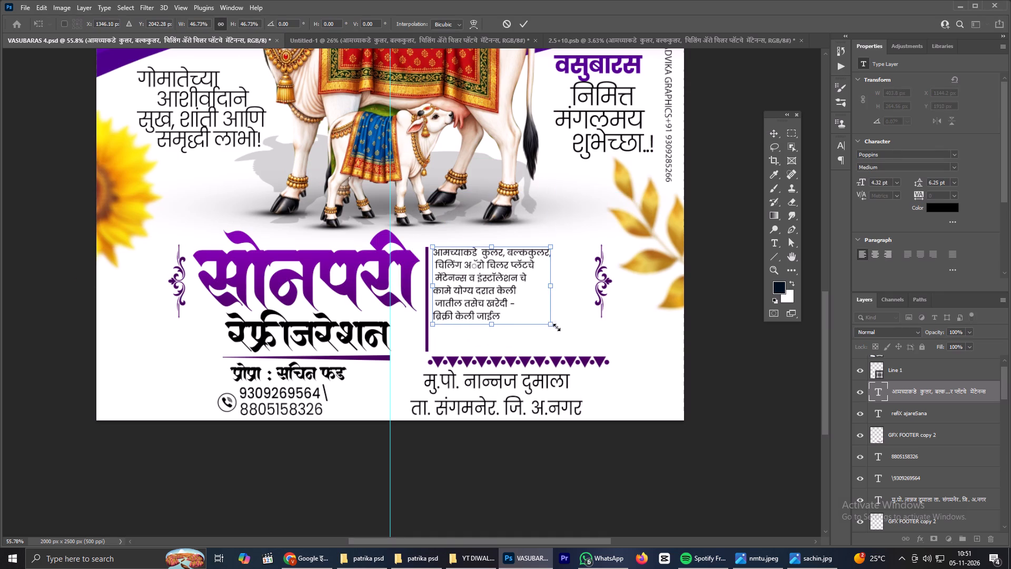
left_click_drag(557, 327, 599, 342)
left_click(524, 28)
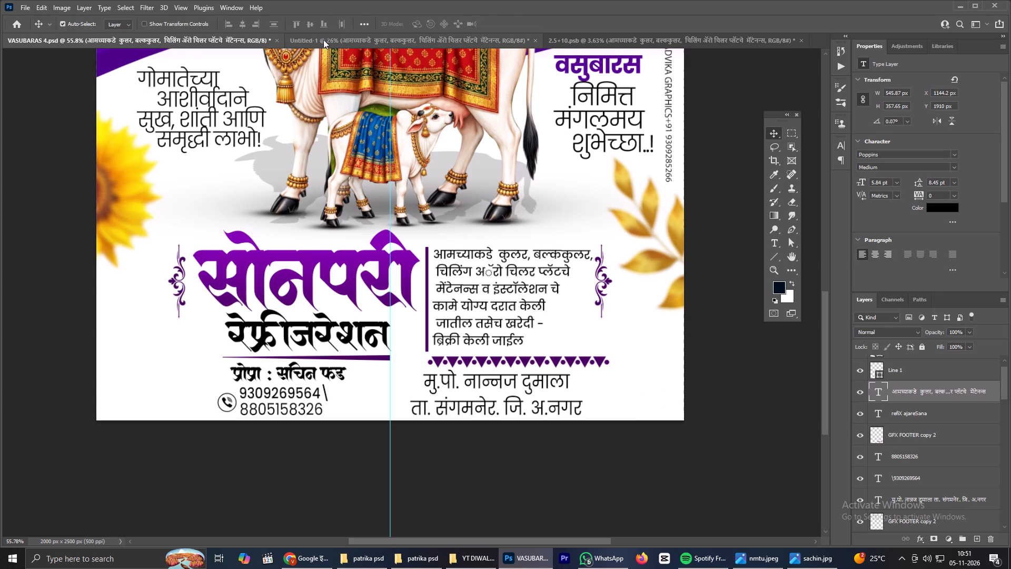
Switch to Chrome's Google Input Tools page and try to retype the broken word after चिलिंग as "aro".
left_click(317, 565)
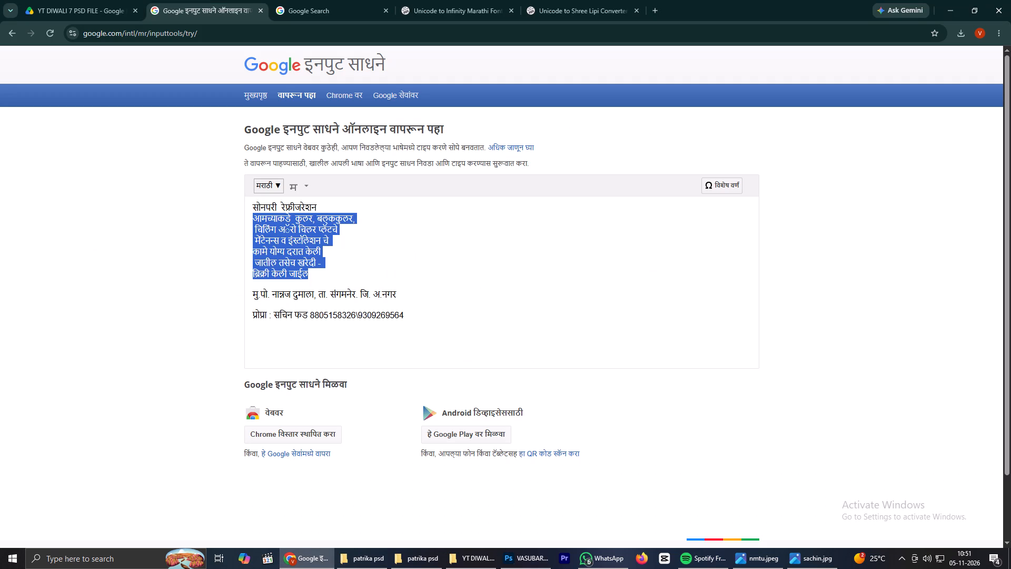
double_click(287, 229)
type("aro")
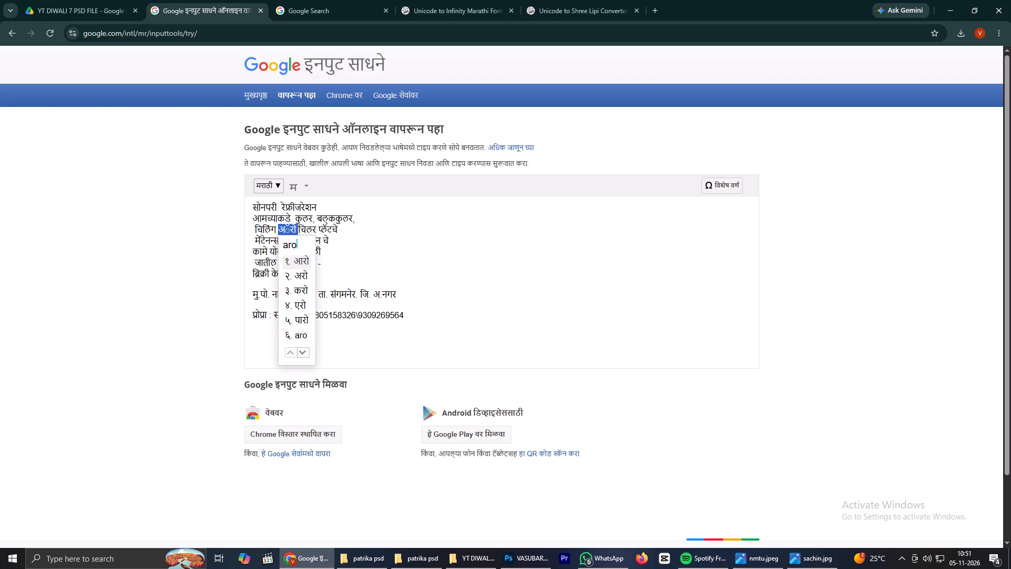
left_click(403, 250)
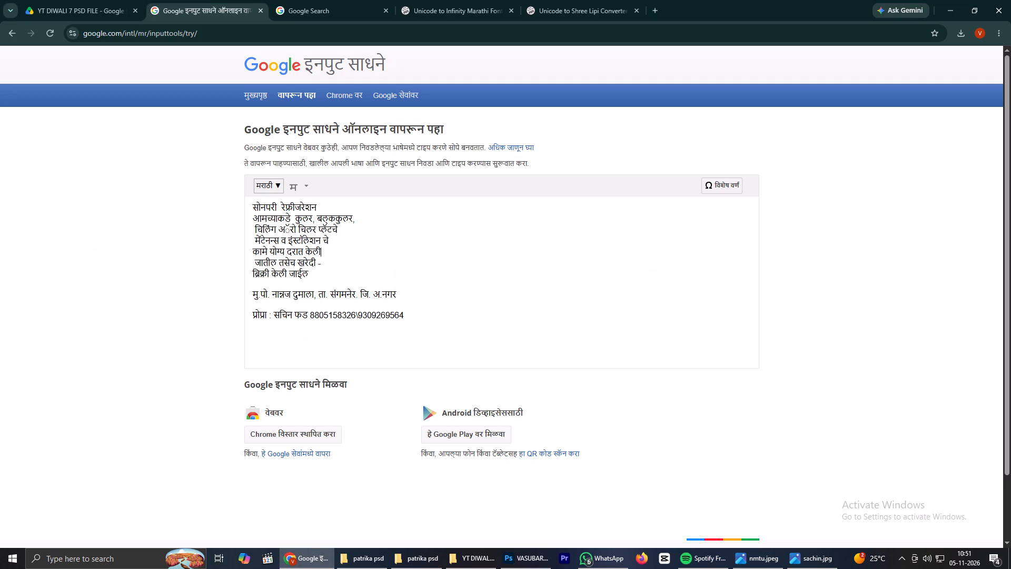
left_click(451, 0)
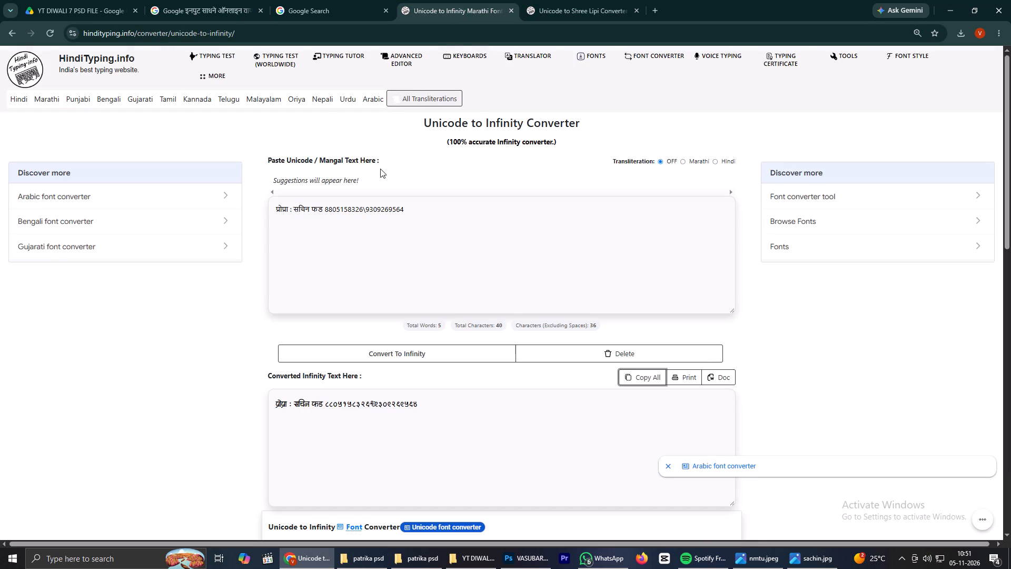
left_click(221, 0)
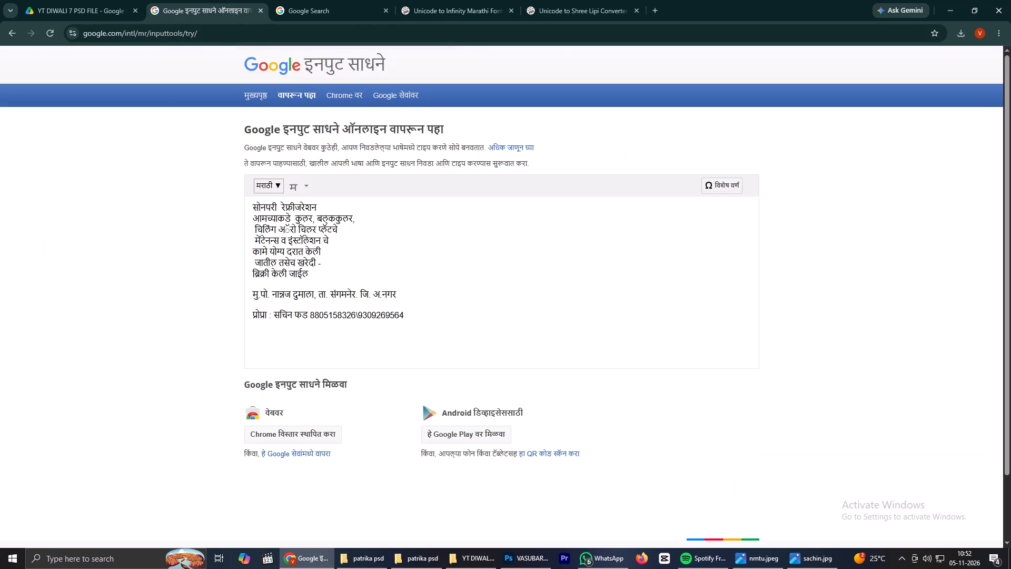
Select the broken word after चिलिंग in the Google Input Tools text for replacement.
double_click(285, 227)
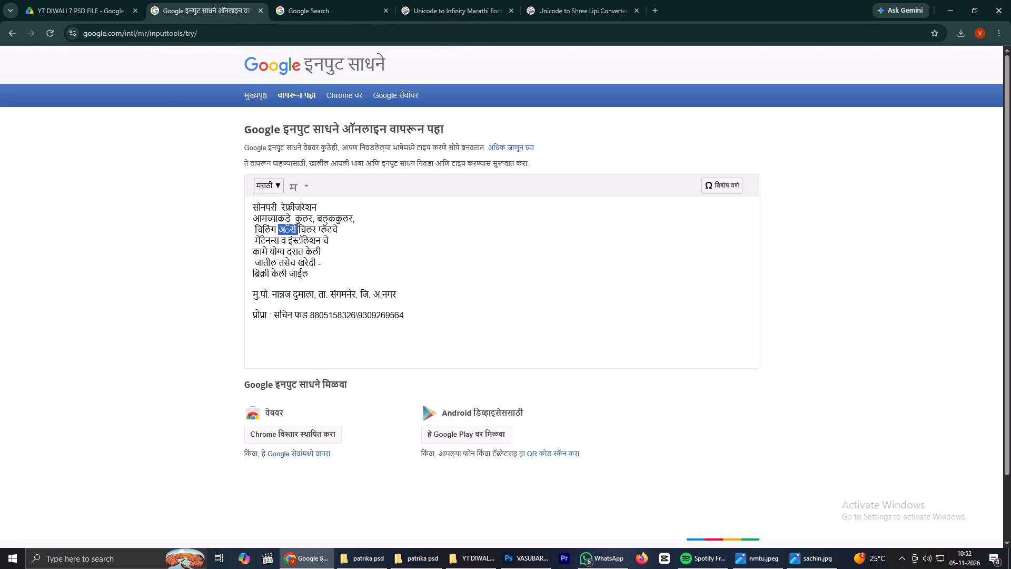
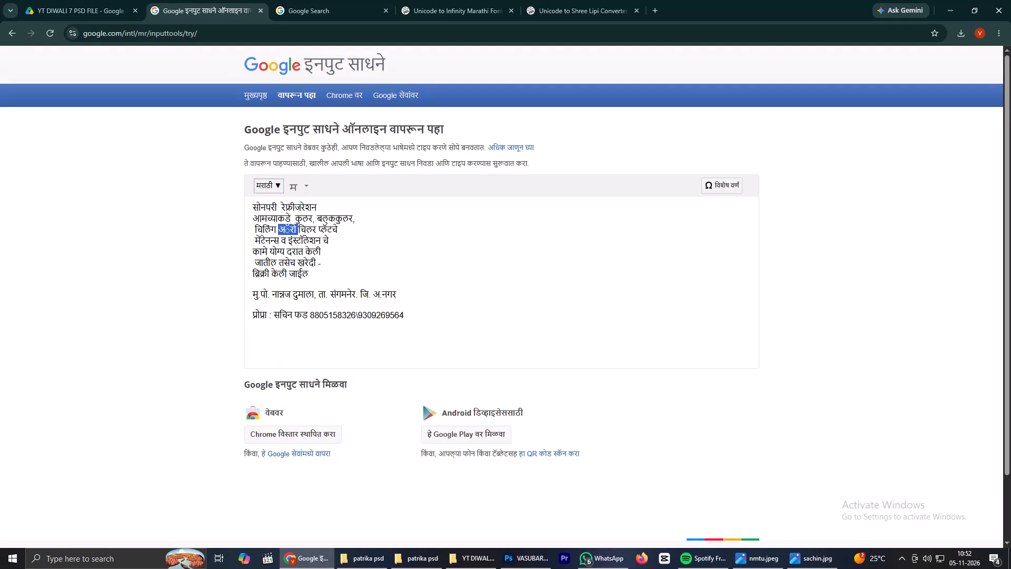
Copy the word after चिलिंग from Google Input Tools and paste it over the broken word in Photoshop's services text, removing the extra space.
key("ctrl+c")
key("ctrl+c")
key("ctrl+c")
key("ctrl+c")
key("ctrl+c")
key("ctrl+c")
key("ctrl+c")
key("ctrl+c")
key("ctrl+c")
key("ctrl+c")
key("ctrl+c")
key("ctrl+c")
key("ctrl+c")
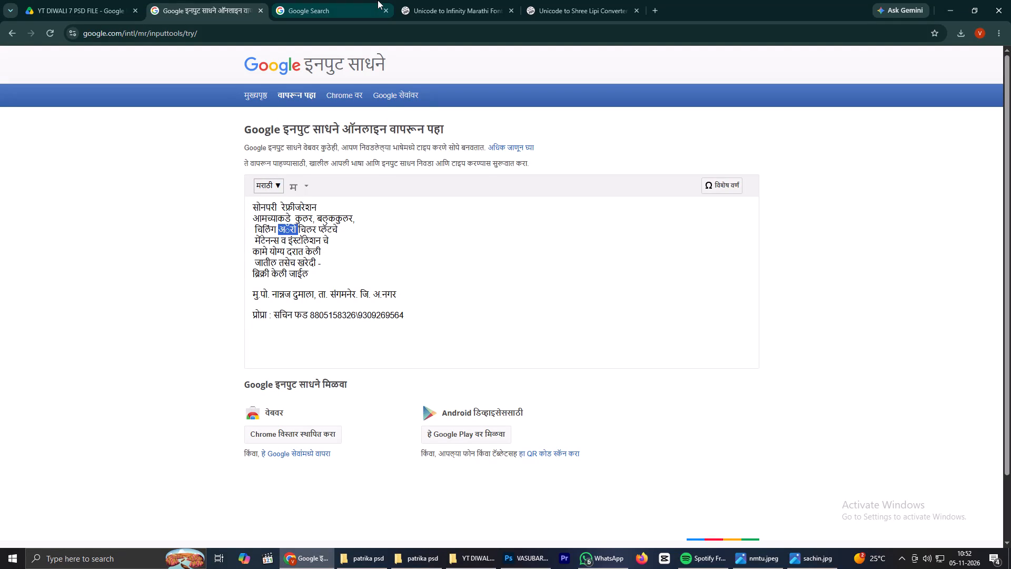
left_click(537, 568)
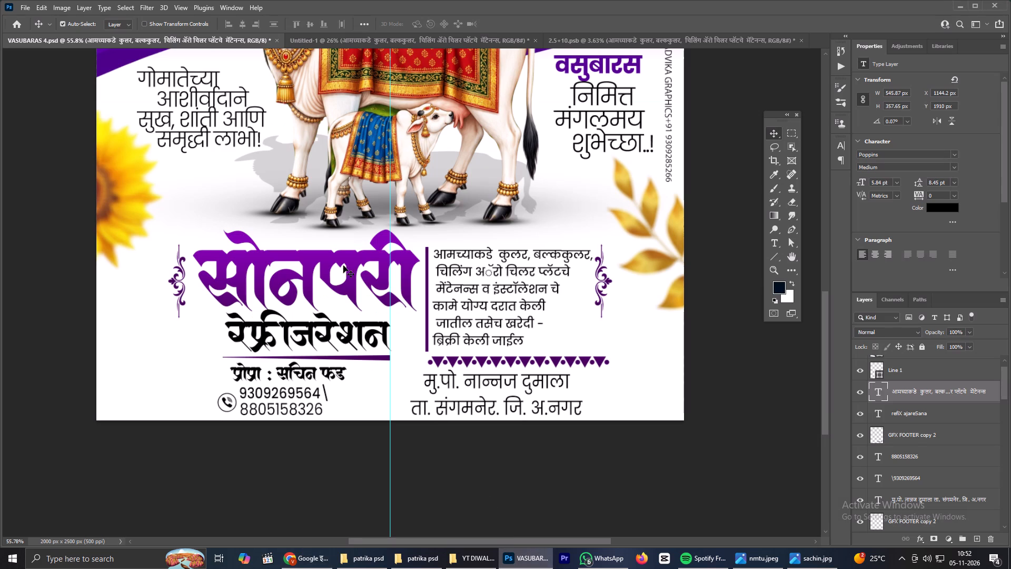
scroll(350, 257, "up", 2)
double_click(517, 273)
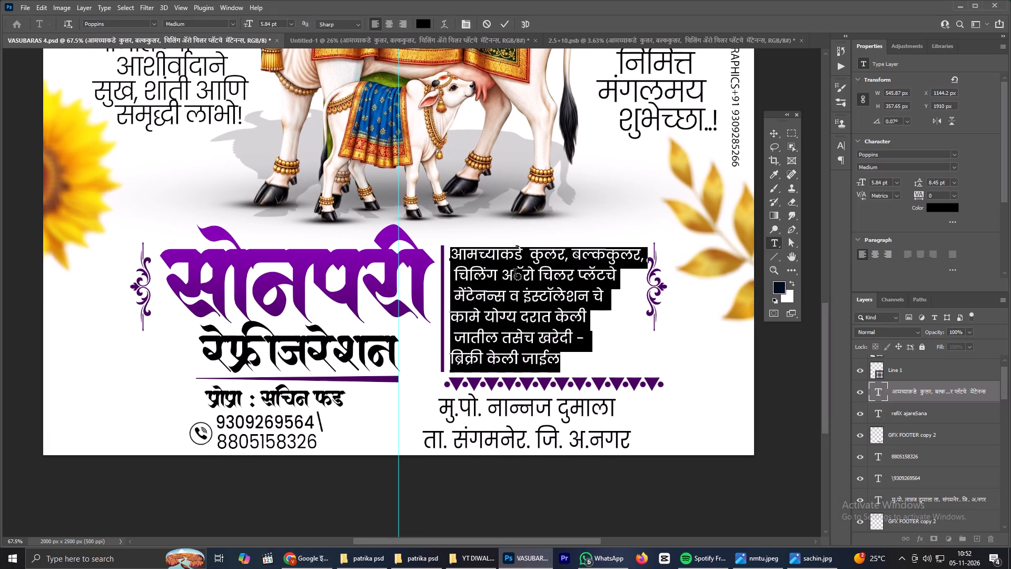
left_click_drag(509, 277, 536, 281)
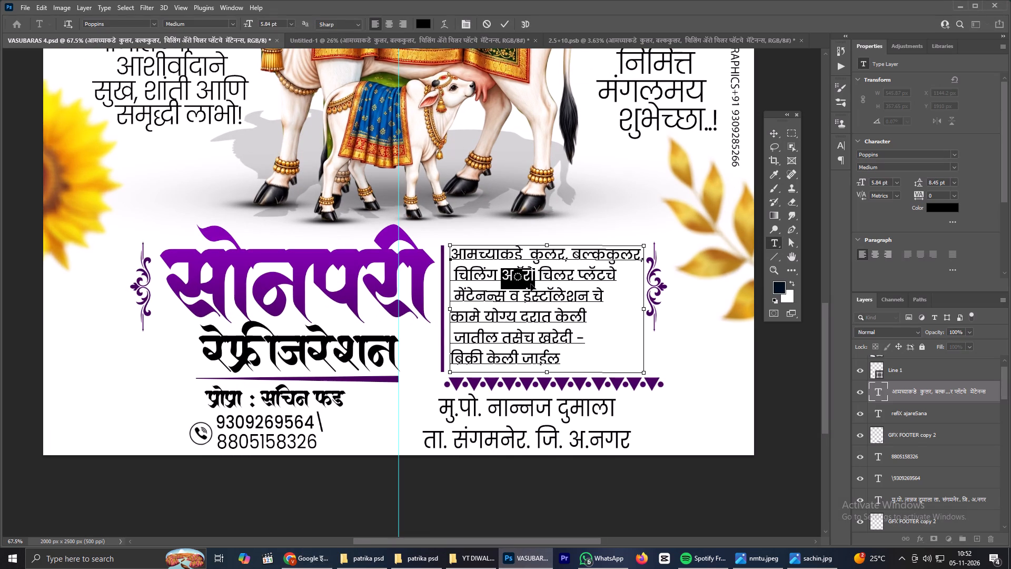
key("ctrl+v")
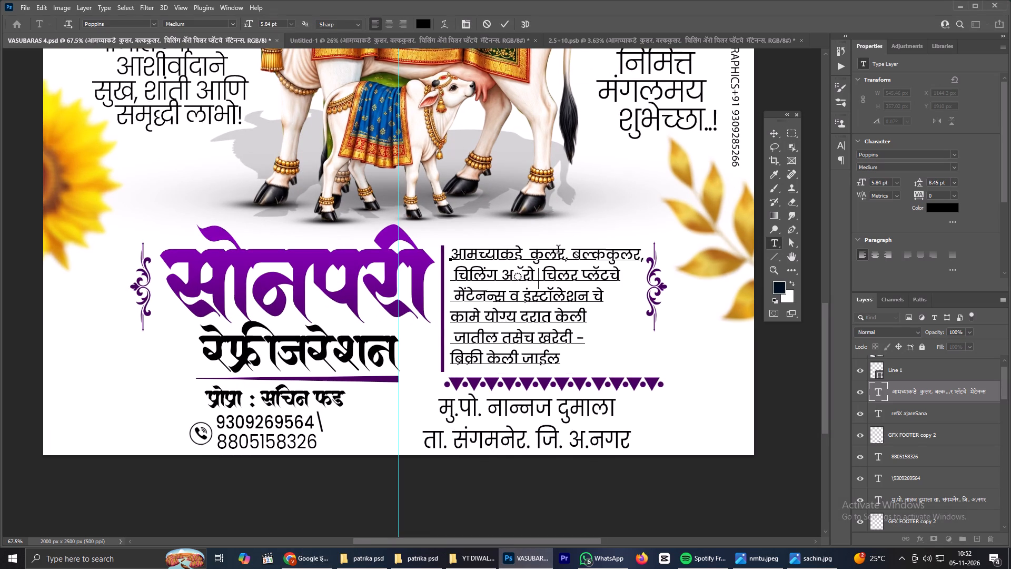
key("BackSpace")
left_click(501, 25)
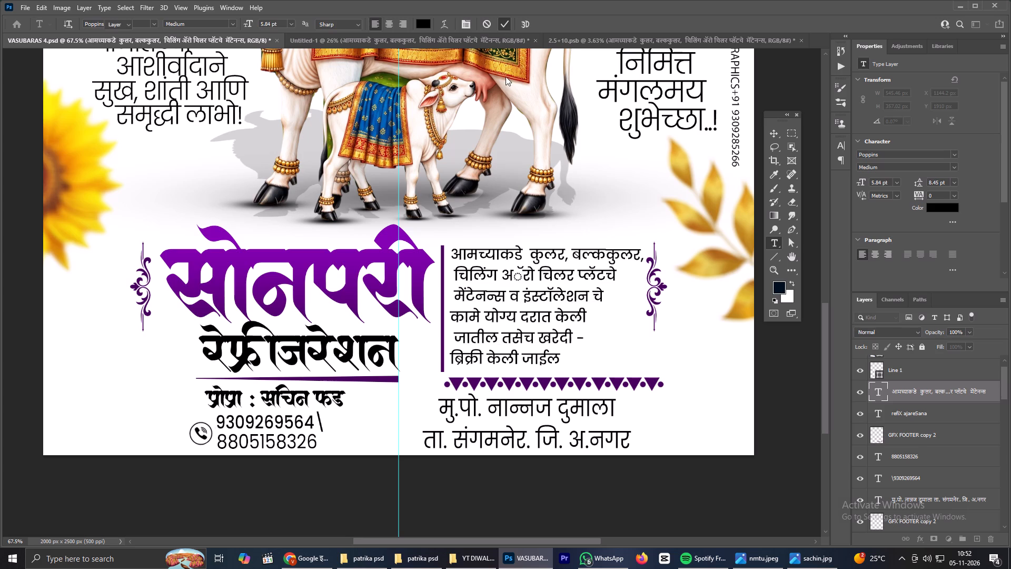
Set the services text layer's Poppins font style to SemiBold.
scroll(495, 297, "up", 4)
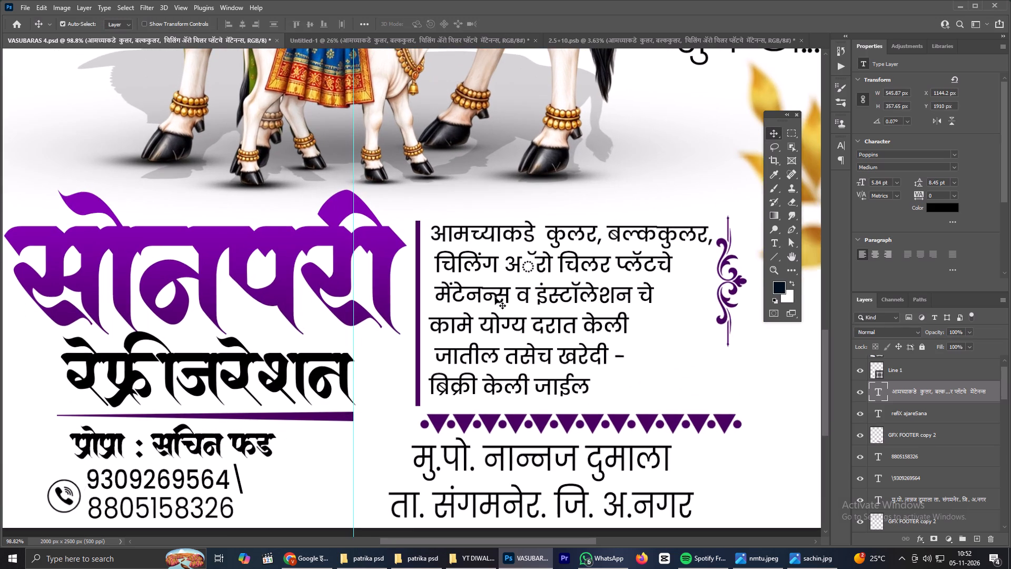
scroll(490, 306, "down", 1)
left_click(955, 167)
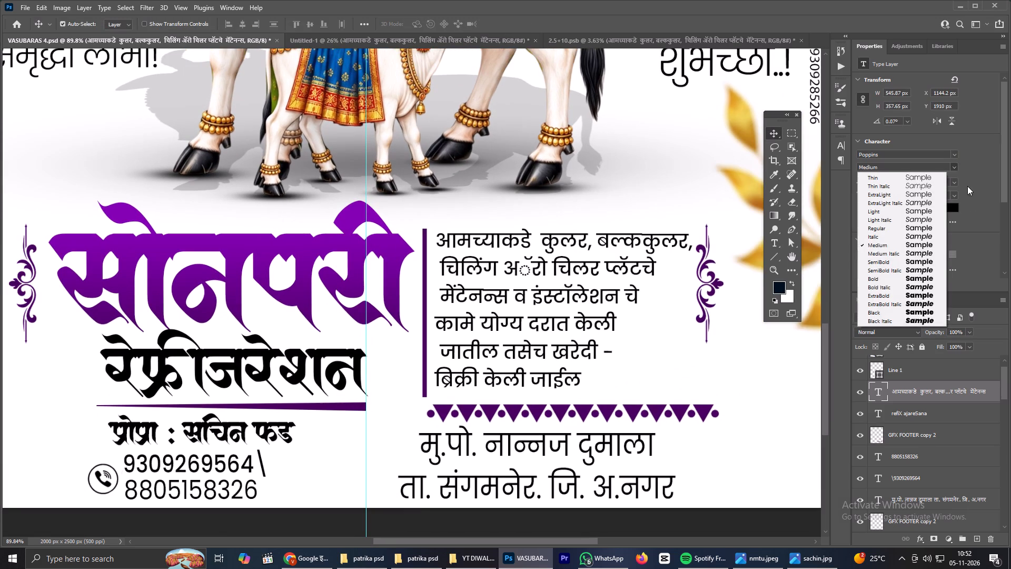
left_click(921, 265)
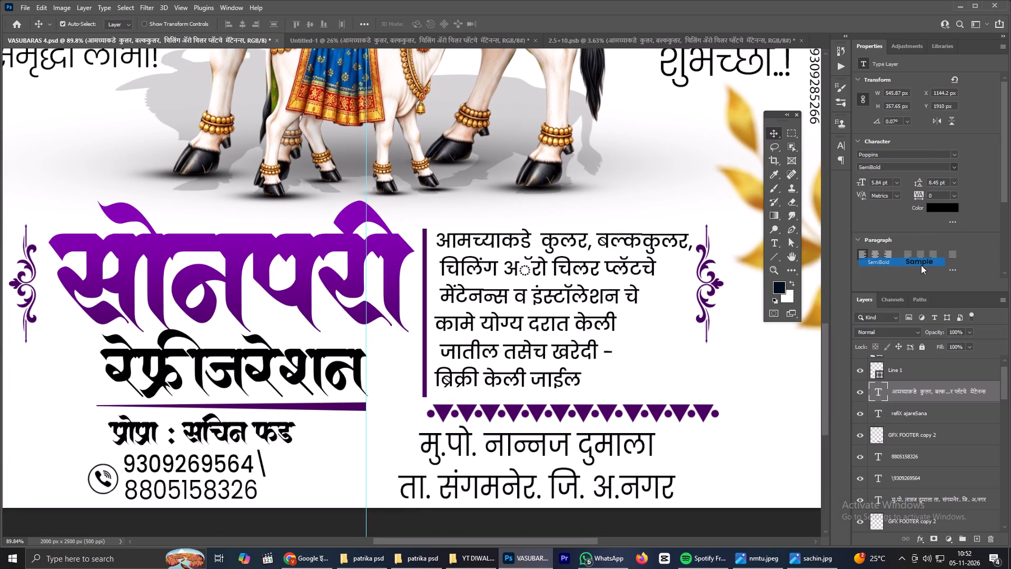
Examine the services text's weight, the broken word after चिलिंग and the poster's lower layout at several magnifications.
scroll(553, 272, "down", 1)
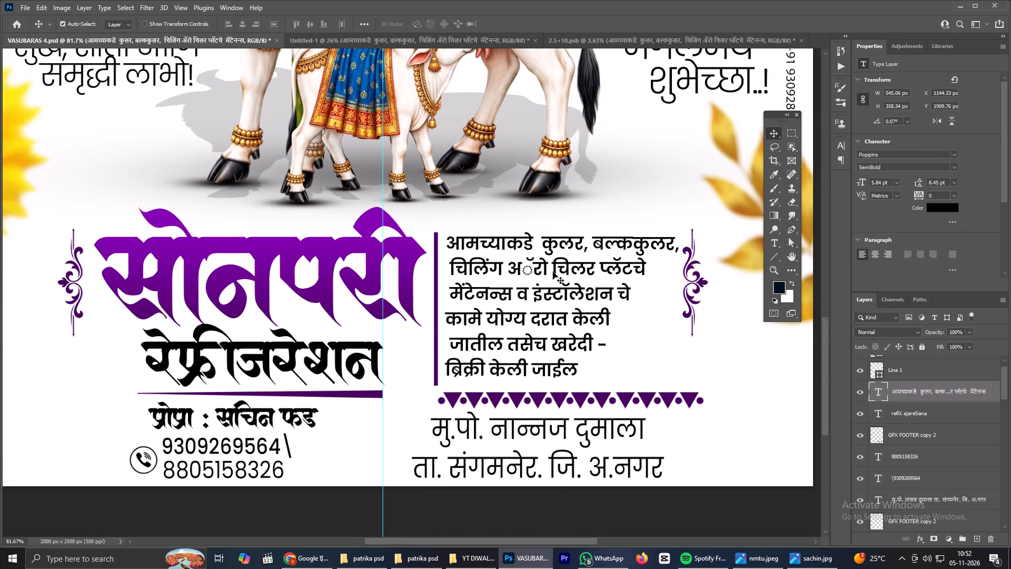
scroll(553, 272, "up", 1)
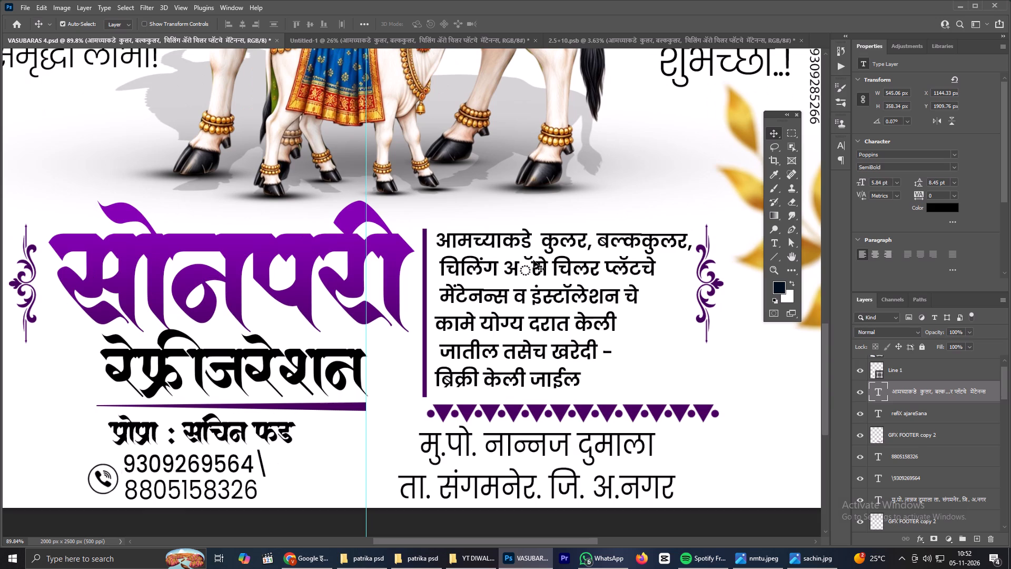
scroll(533, 266, "down", 1)
scroll(529, 264, "up", 1)
scroll(529, 264, "down", 2)
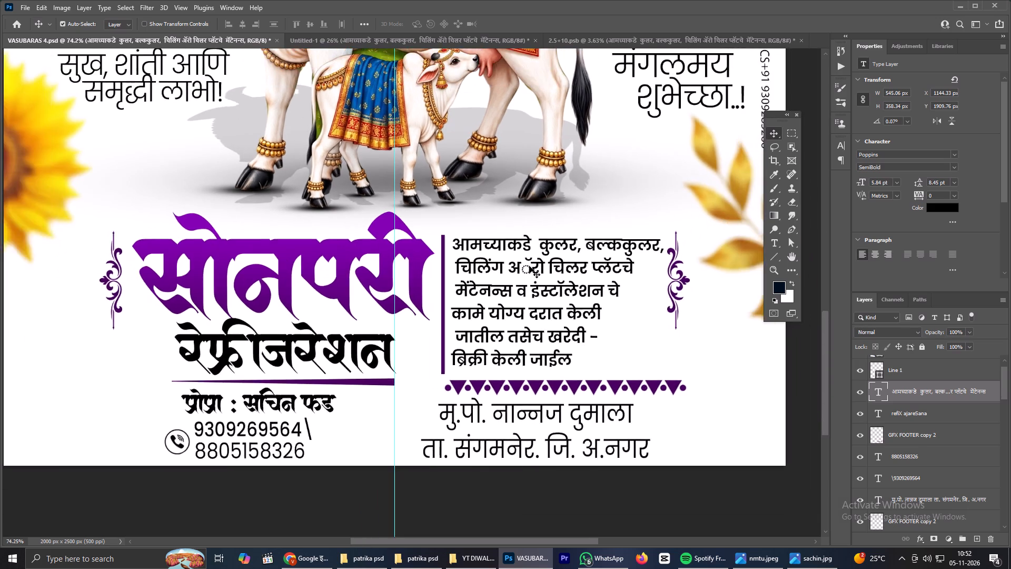
scroll(529, 266, "down", 4)
scroll(516, 245, "up", 1)
scroll(516, 248, "down", 2)
scroll(514, 251, "up", 1)
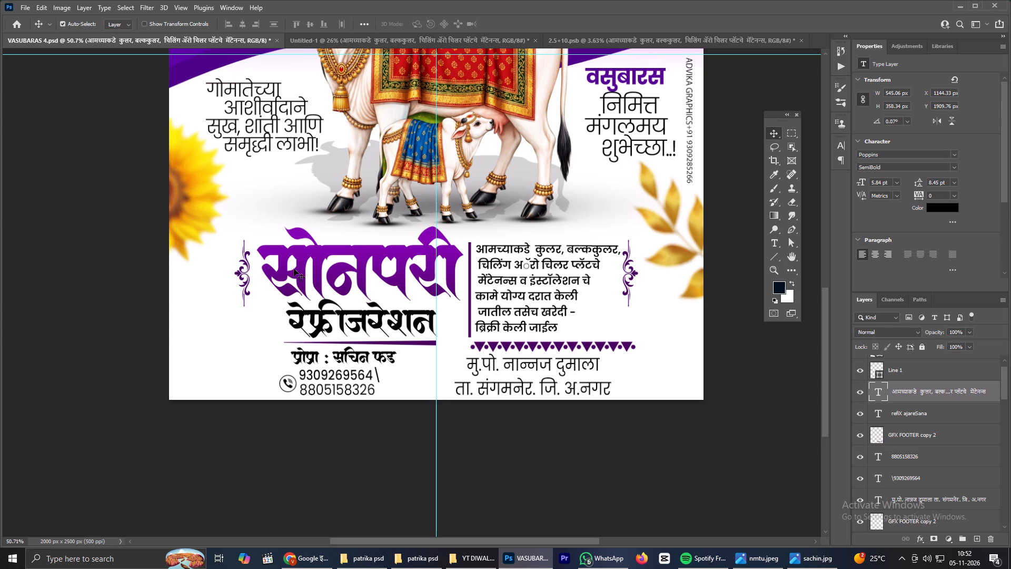
scroll(289, 283, "down", 4)
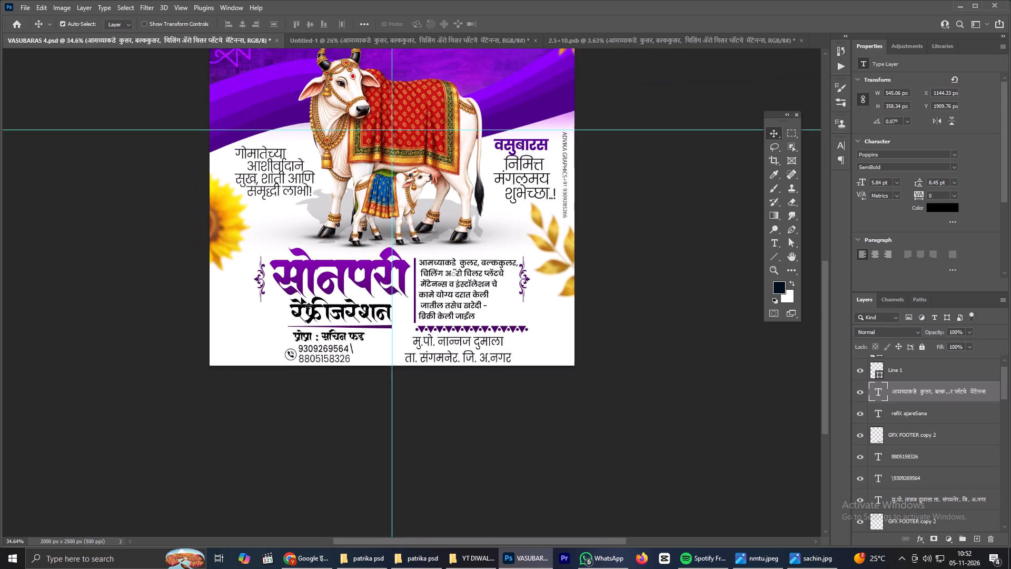
scroll(301, 298, "down", 1)
scroll(301, 298, "up", 4)
scroll(301, 298, "down", 3)
scroll(301, 299, "up", 2)
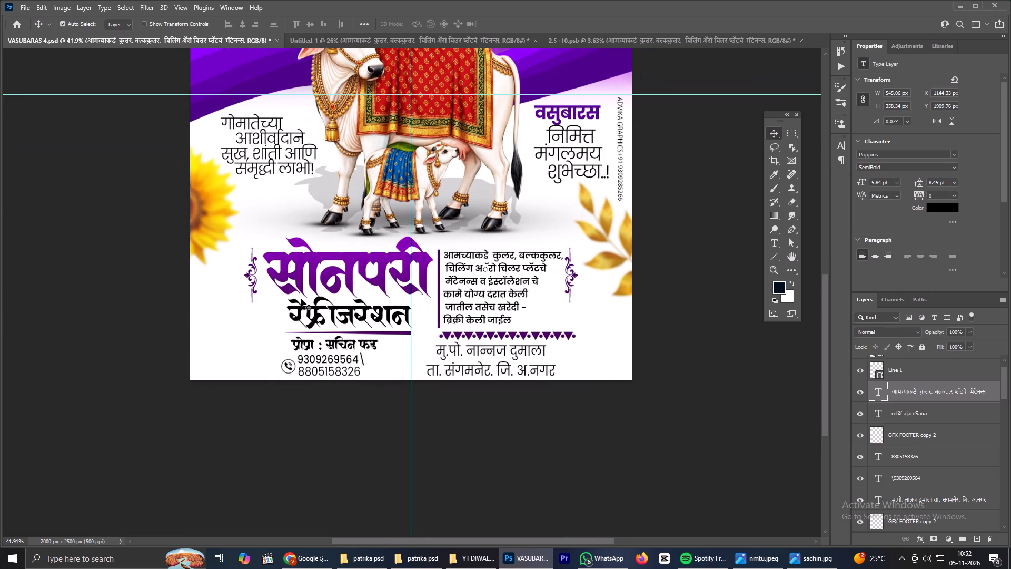
scroll(301, 299, "up", 2)
scroll(310, 302, "down", 2)
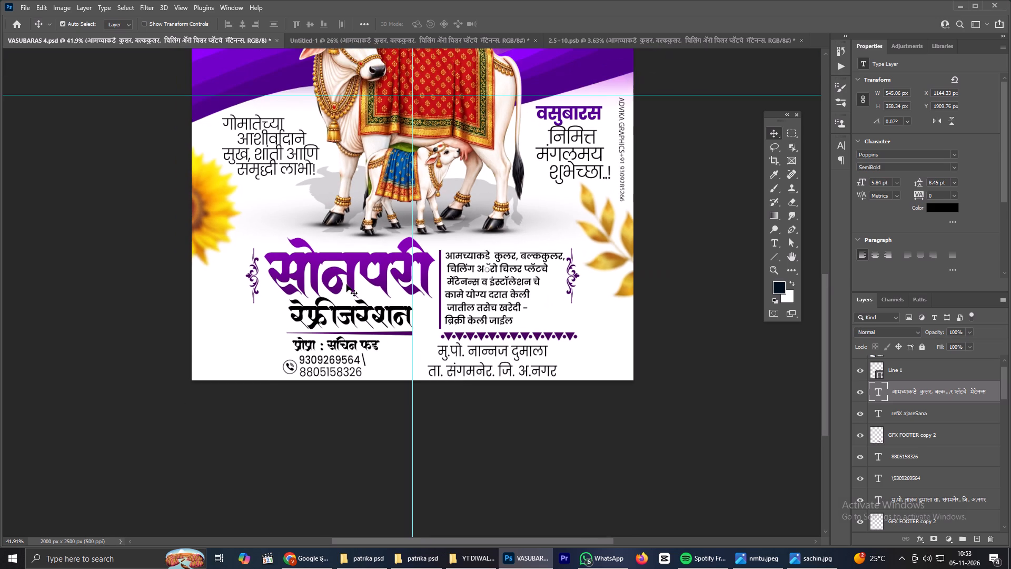
scroll(561, 281, "up", 3)
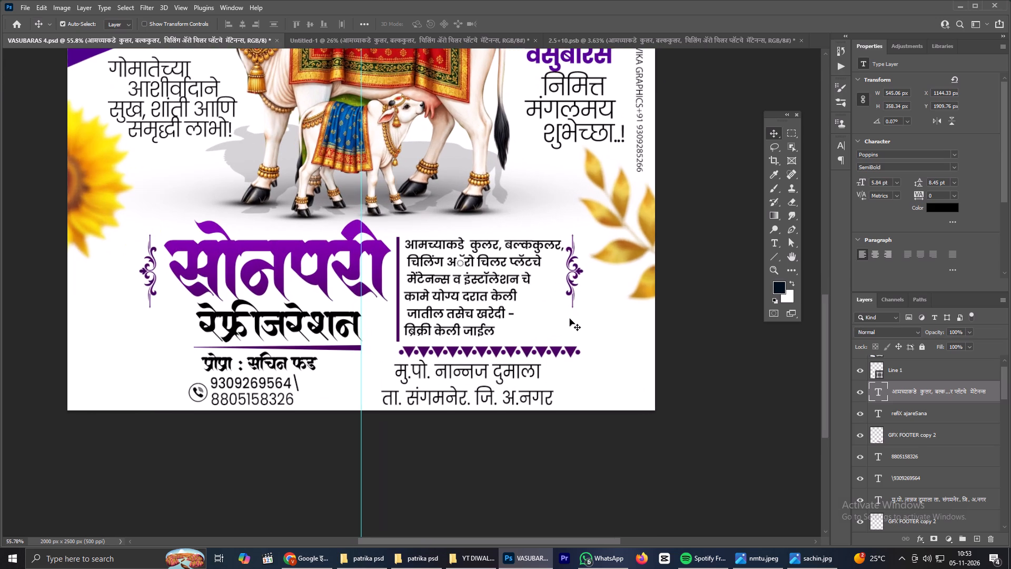
scroll(563, 314, "down", 1)
scroll(578, 317, "up", 1)
scroll(581, 321, "down", 2)
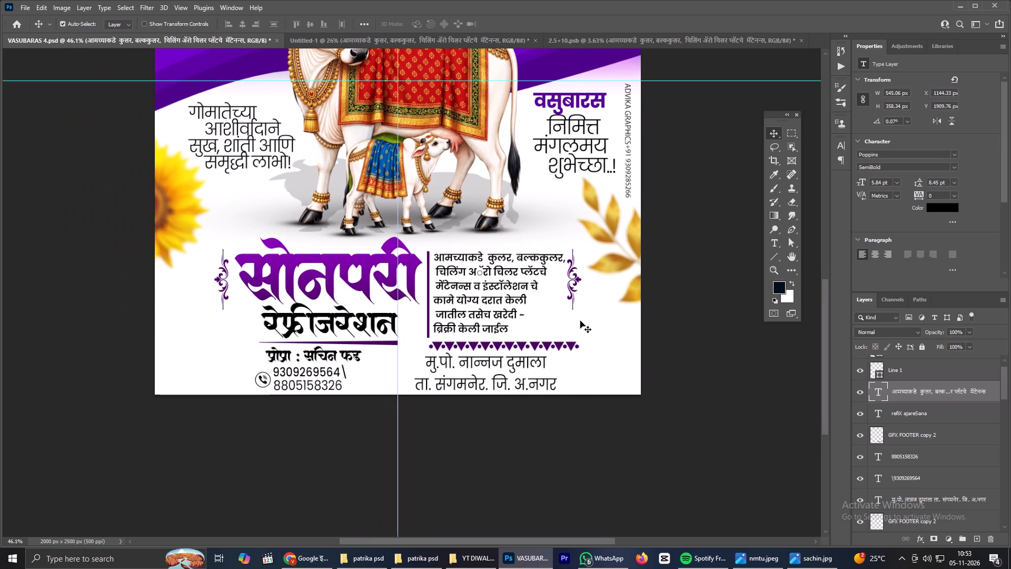
scroll(521, 296, "up", 2)
scroll(521, 296, "down", 2)
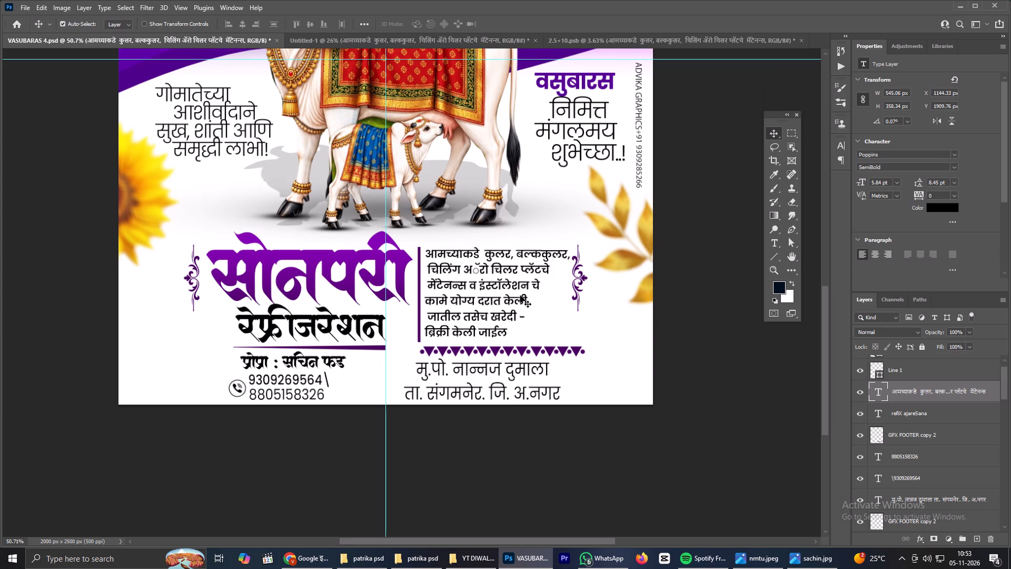
scroll(519, 296, "up", 1)
scroll(519, 296, "down", 3)
scroll(329, 33, "down", 3)
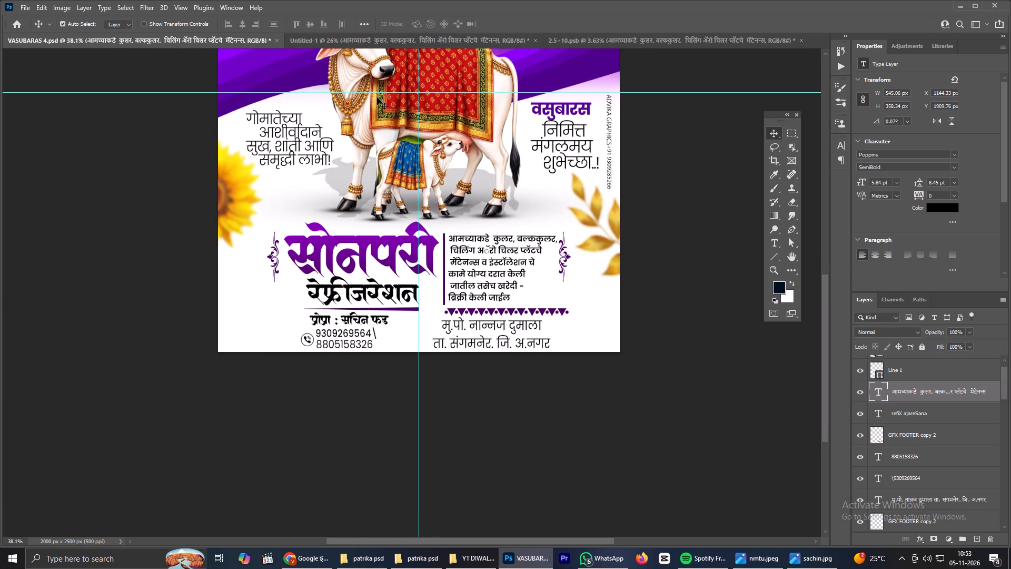
scroll(383, 103, "up", 3)
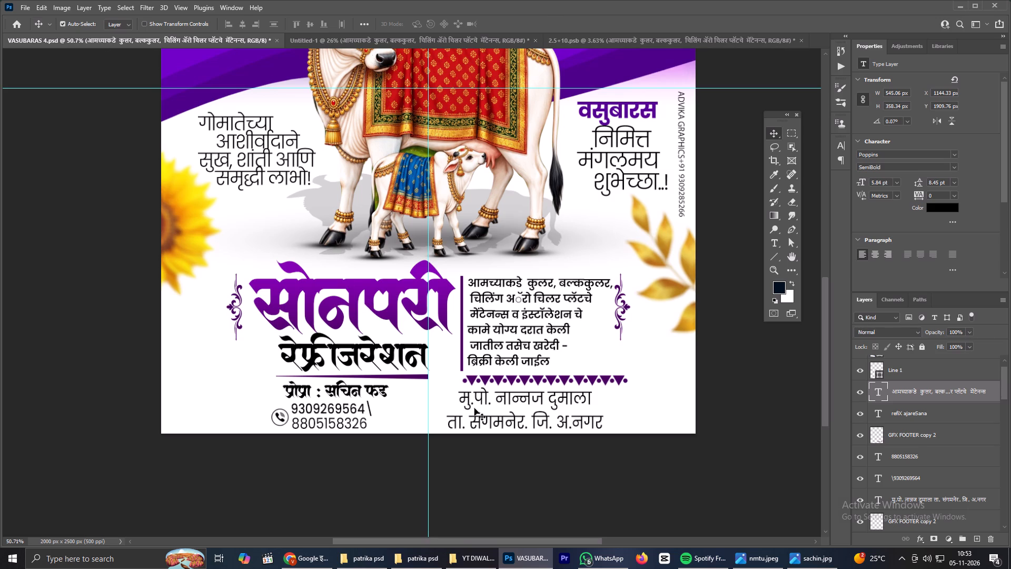
Copy the word after चिलिंग from the reference image in Chrome's Google Search and paste it over the broken word in Photoshop's services text.
left_click(298, 562)
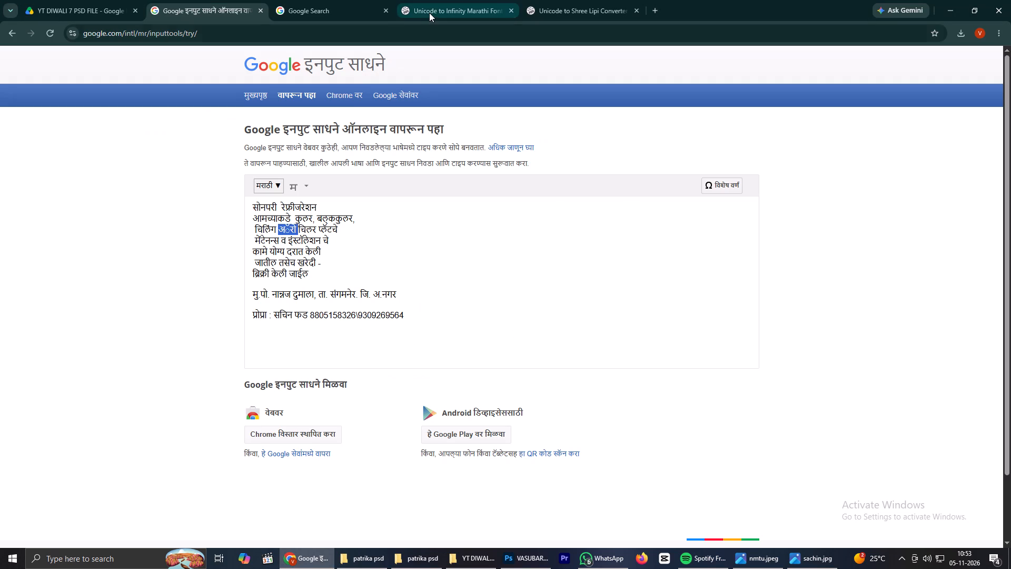
left_click(260, 0)
left_click(314, 0)
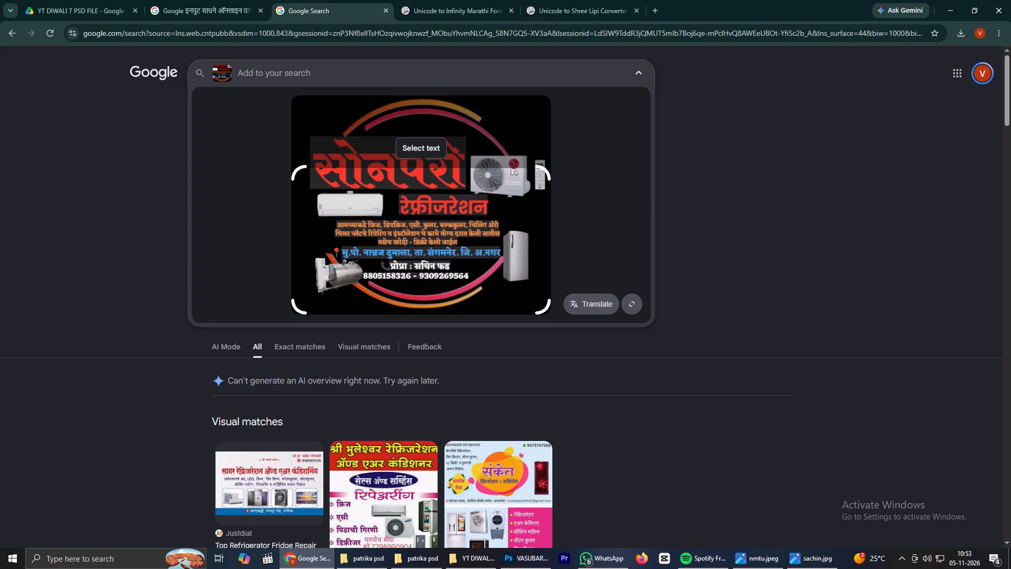
left_click_drag(488, 222, 497, 222)
left_click(449, 205)
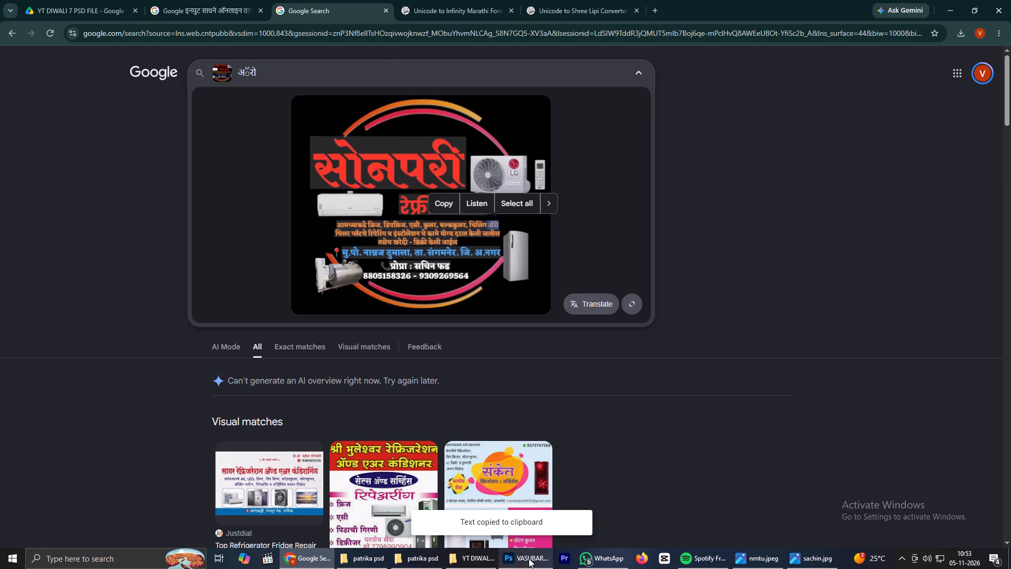
left_click(529, 558)
double_click(518, 299)
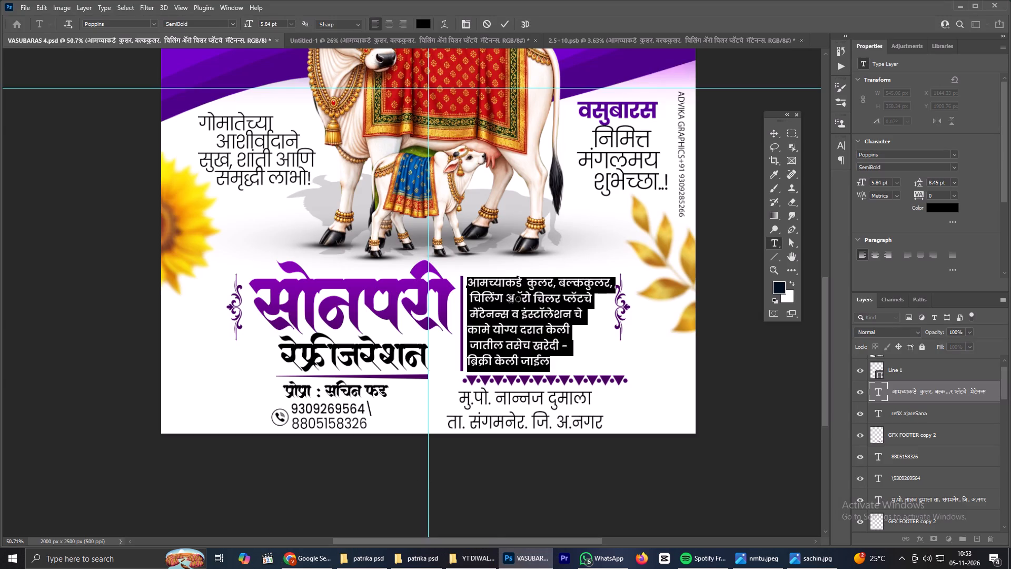
left_click_drag(509, 300, 527, 300)
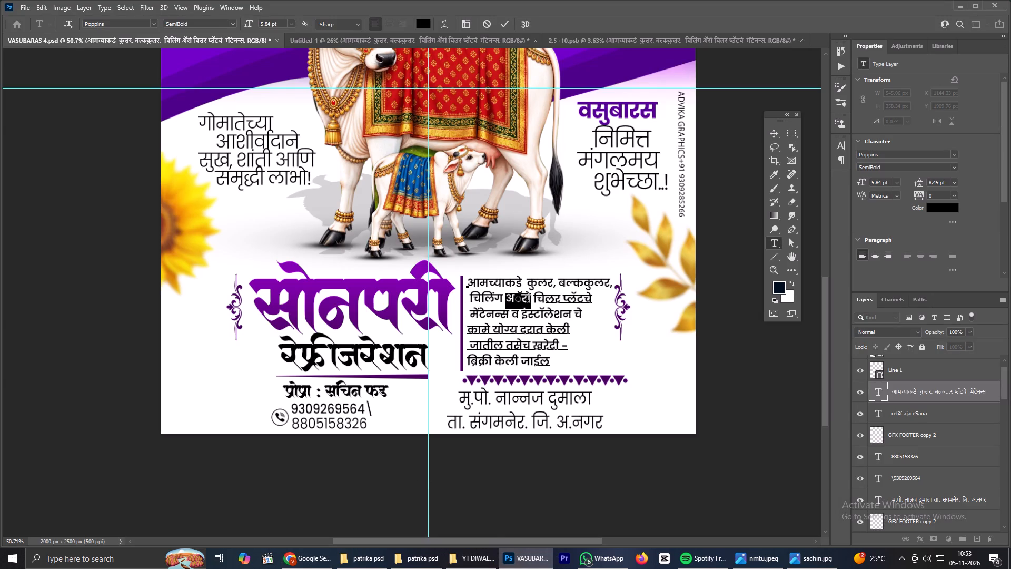
key("ctrl+v")
left_click(503, 18)
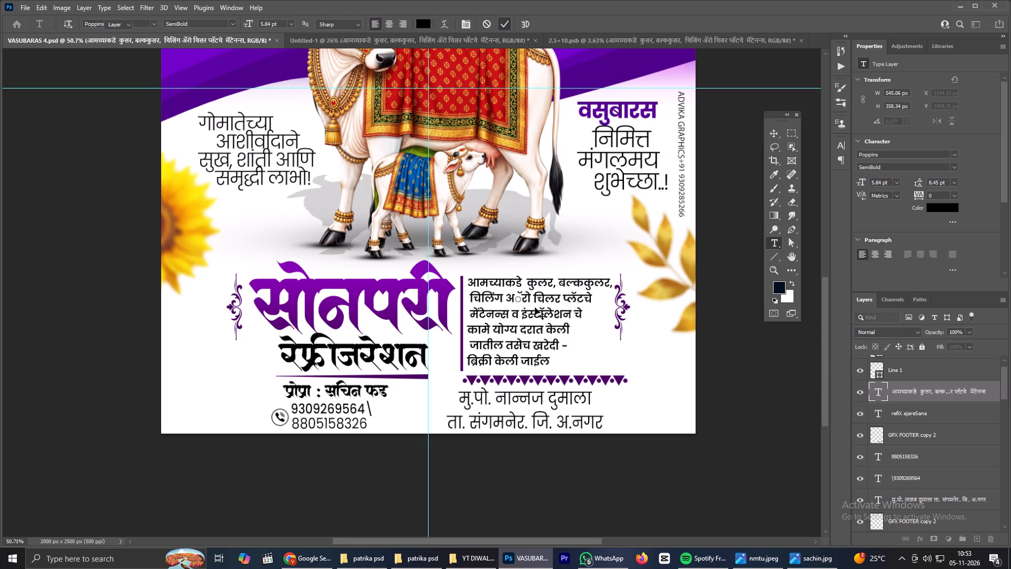
Inspect the pasted word after चिलिंग and the surrounding services text up close.
scroll(523, 305, "down", 3)
scroll(523, 305, "up", 5)
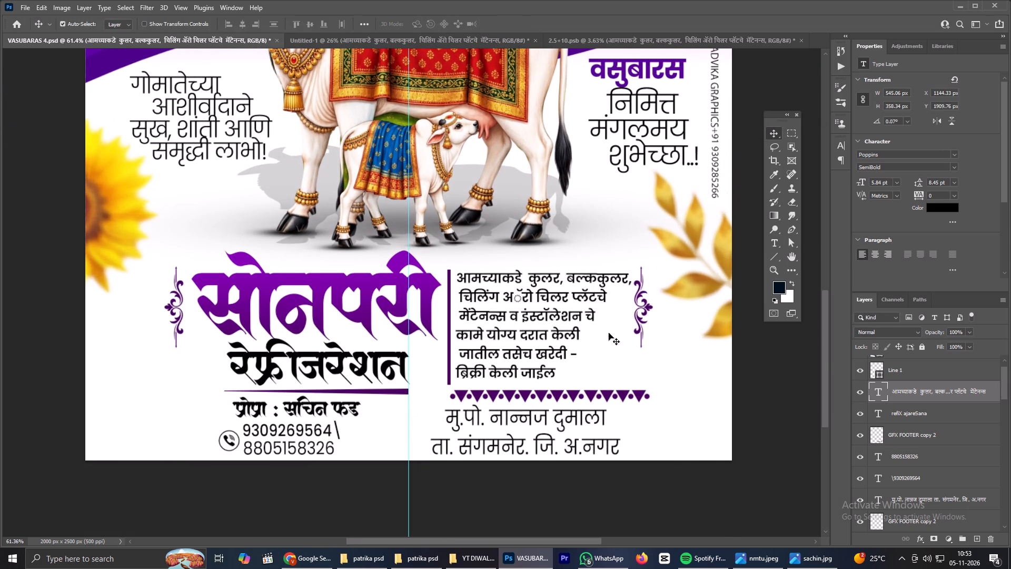
scroll(527, 318, "up", 2)
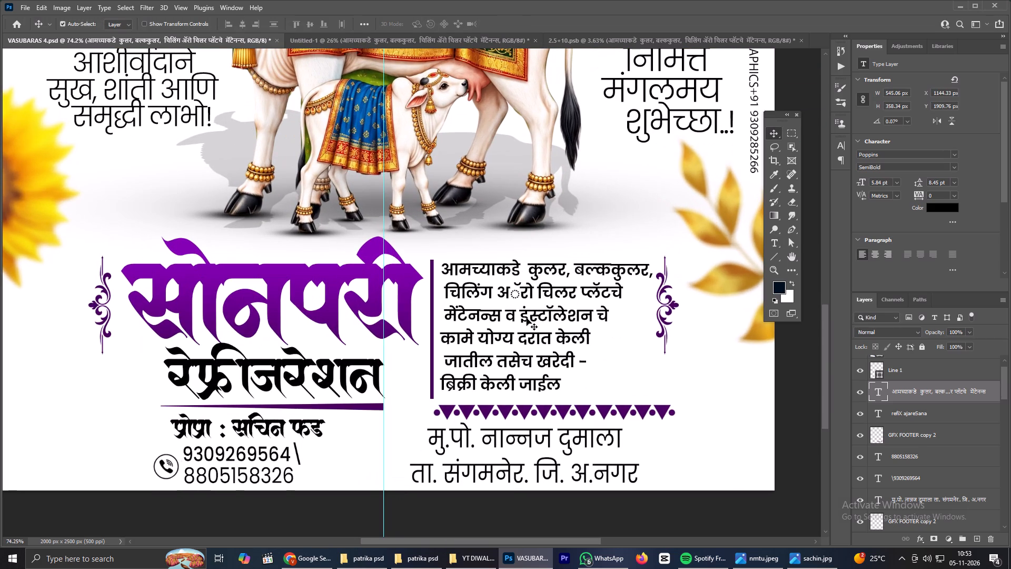
scroll(527, 318, "up", 1)
scroll(527, 318, "down", 1)
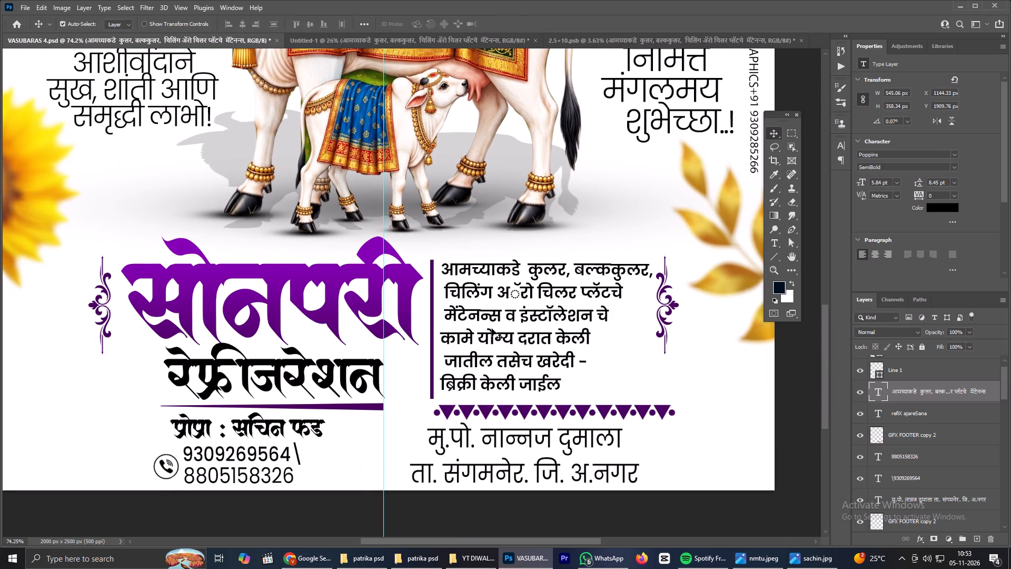
scroll(473, 325, "up", 1)
scroll(464, 308, "down", 1)
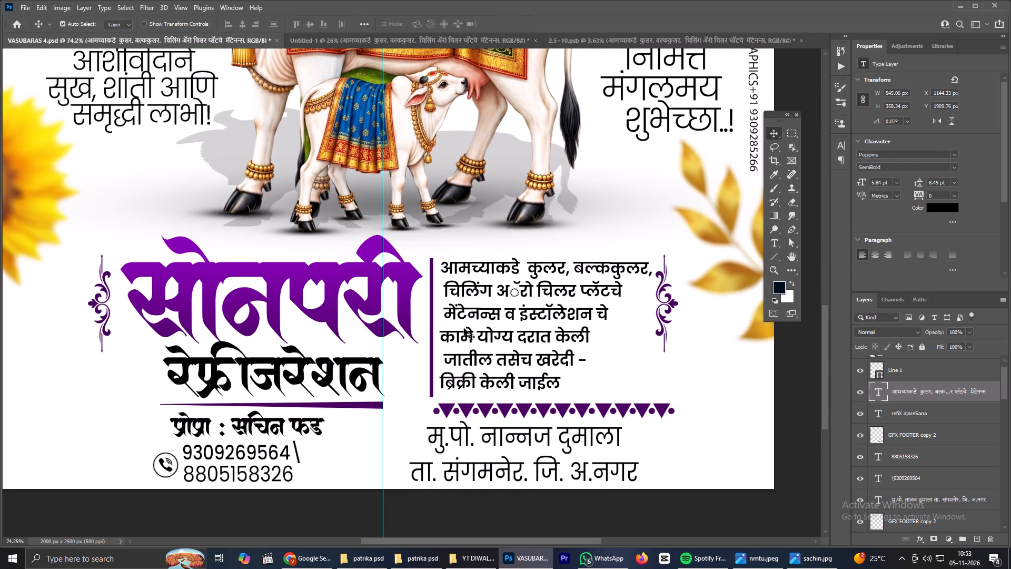
scroll(592, 298, "down", 1)
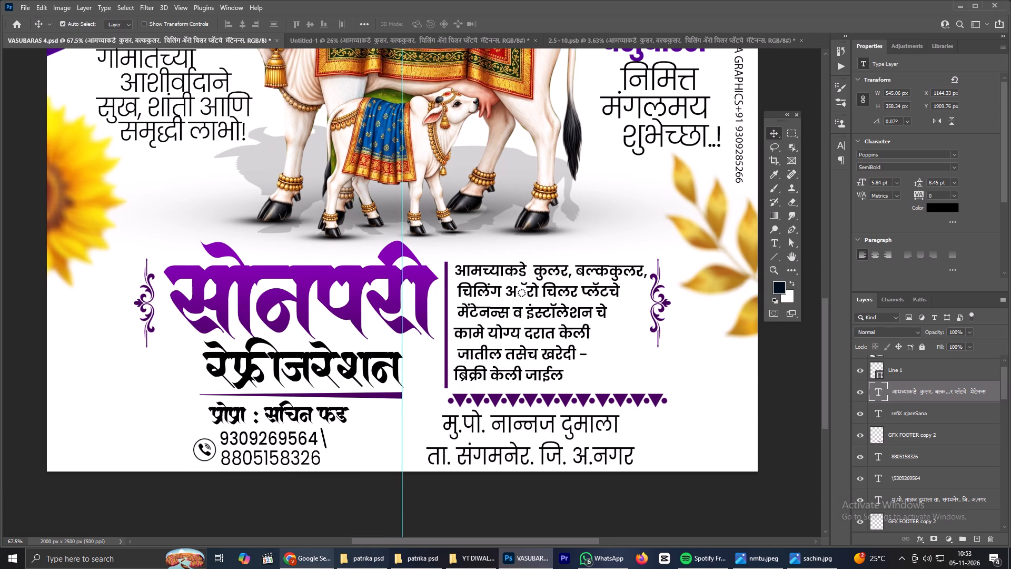
In Chrome's Google Input Tools, paste the copied word at the end of the चिलिंग line and delete it along with the मेंटेनन्स line.
left_click(313, 567)
left_click(180, 0)
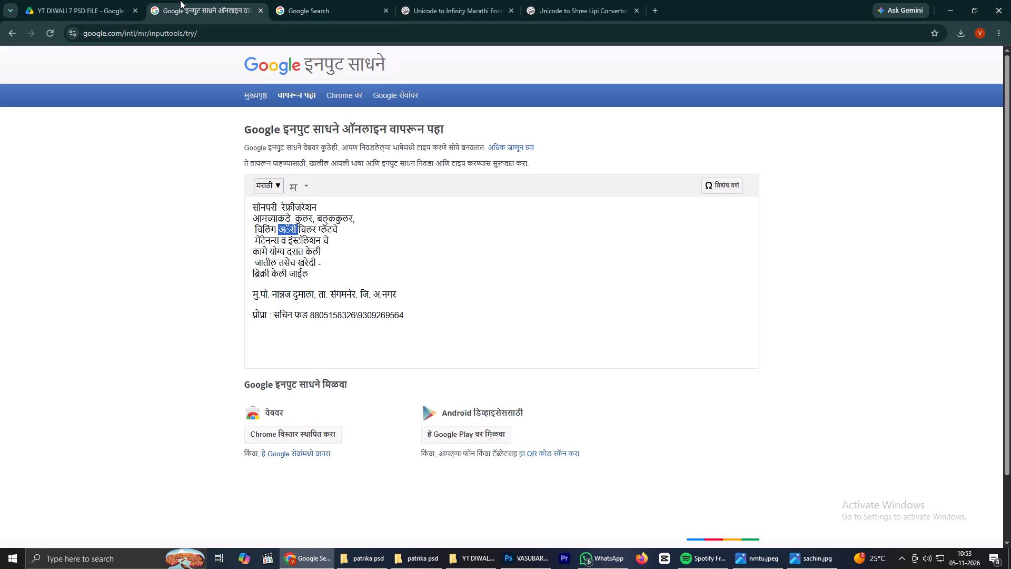
left_click(403, 228)
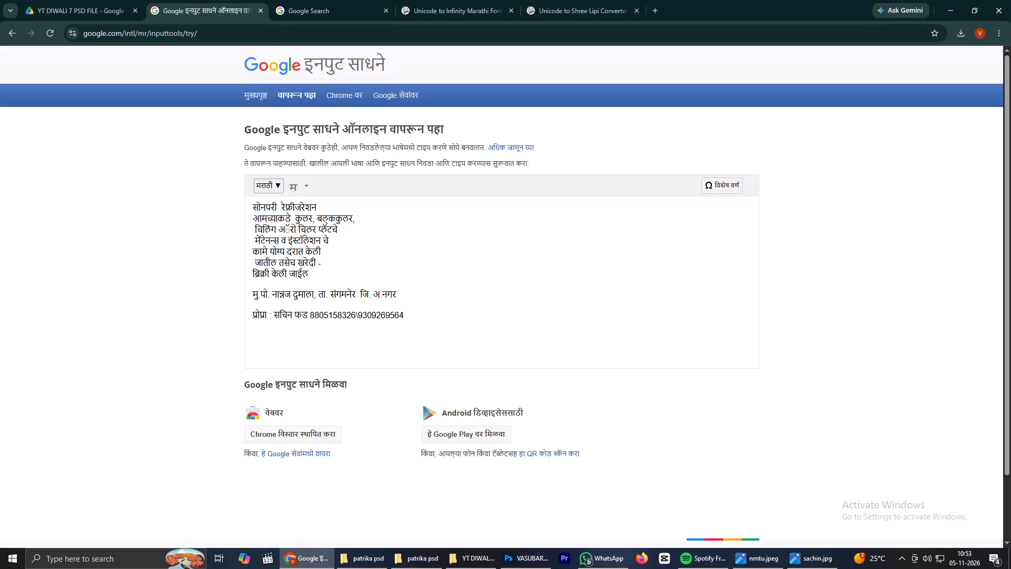
key("ctrl+v")
left_click_drag(390, 242, 341, 235)
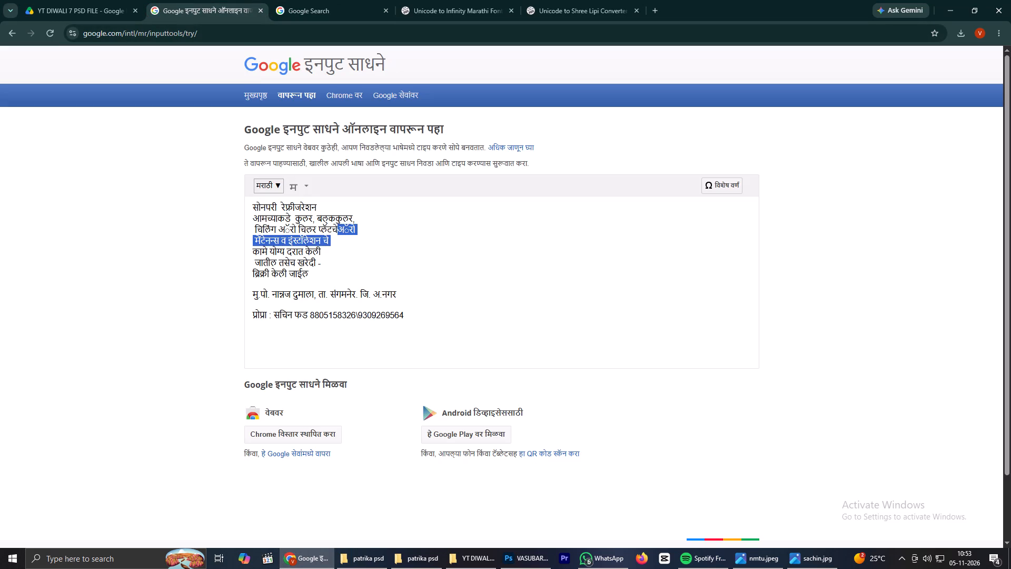
left_click_drag(341, 235, 340, 235)
key("BackSpace")
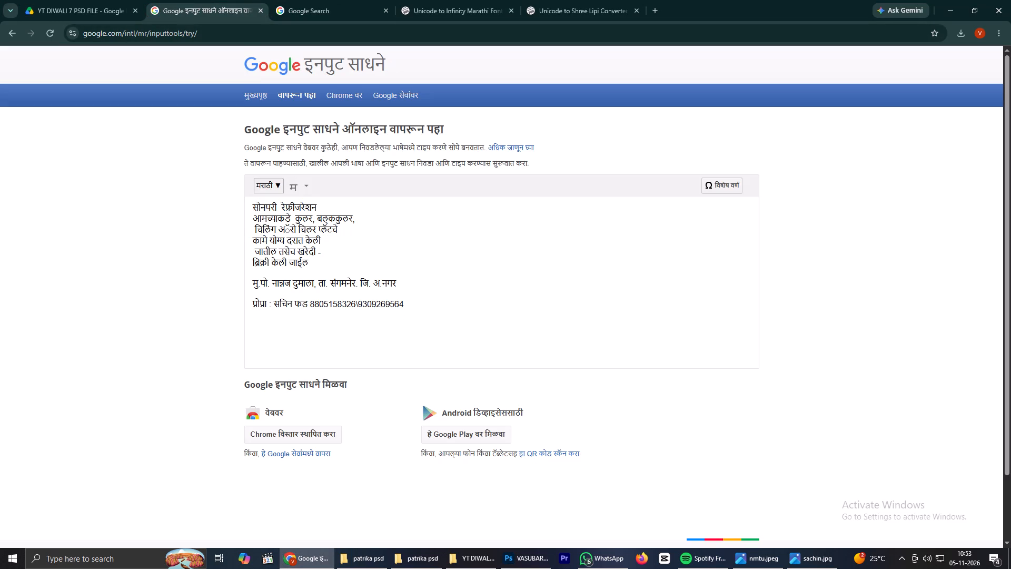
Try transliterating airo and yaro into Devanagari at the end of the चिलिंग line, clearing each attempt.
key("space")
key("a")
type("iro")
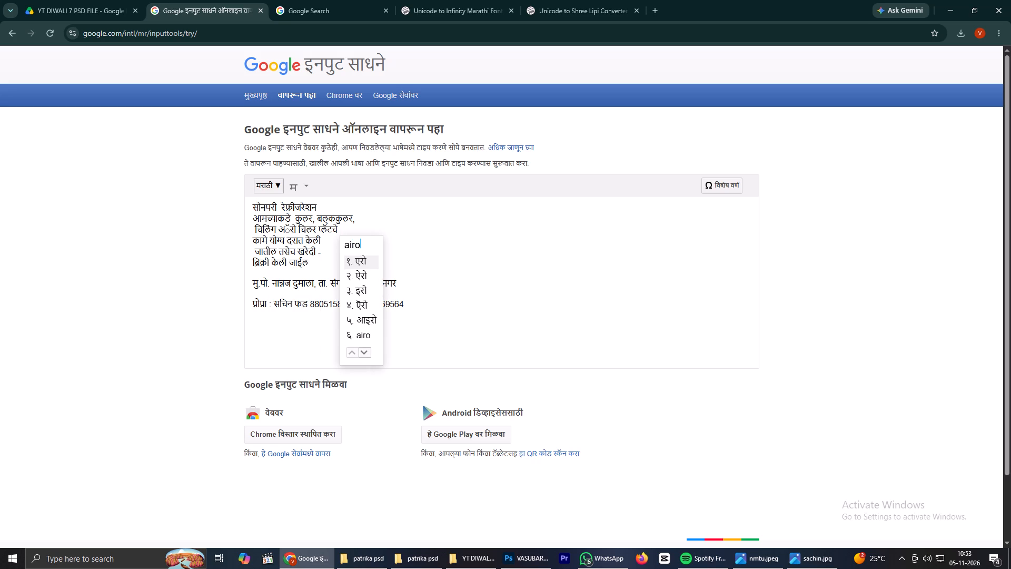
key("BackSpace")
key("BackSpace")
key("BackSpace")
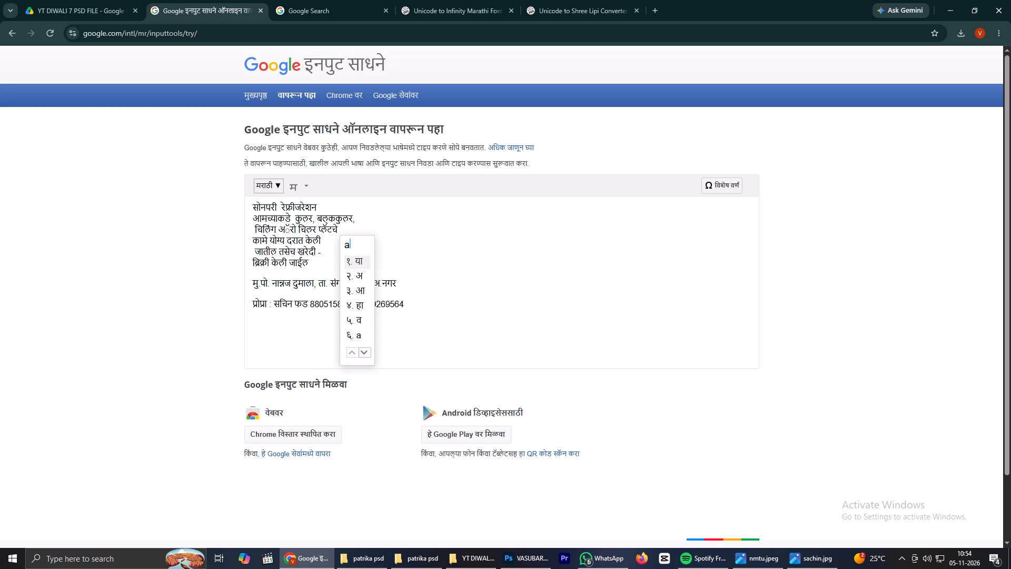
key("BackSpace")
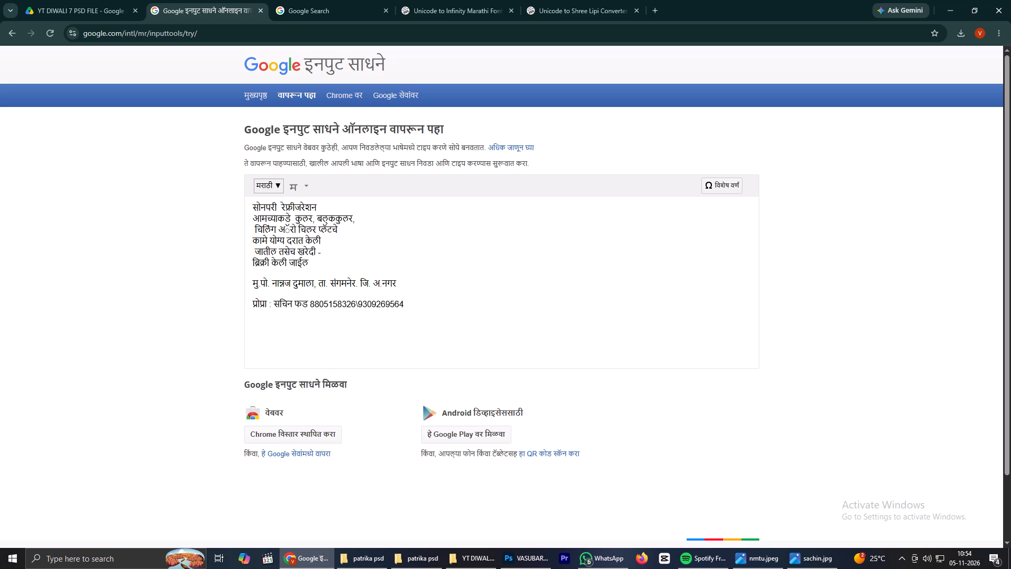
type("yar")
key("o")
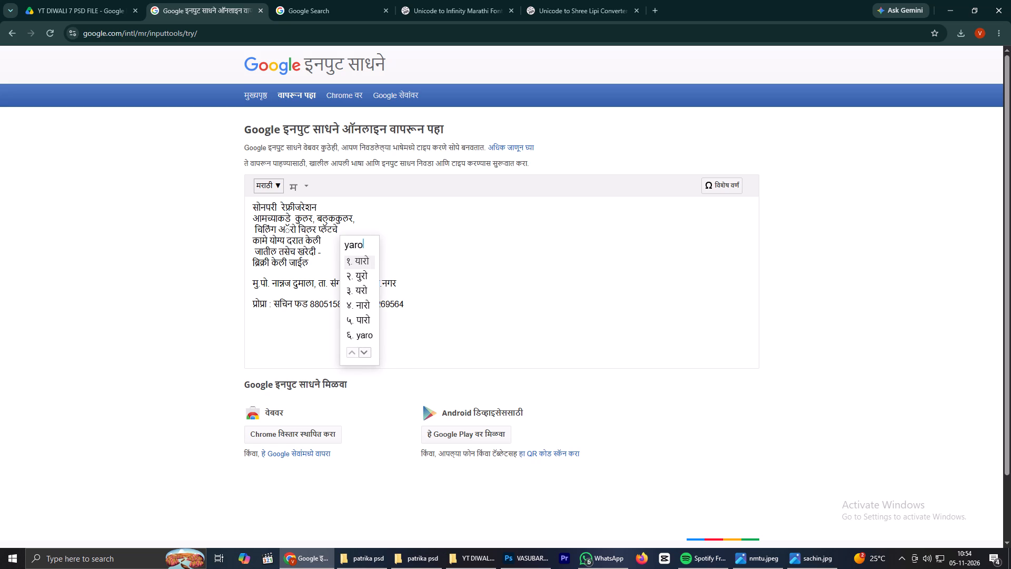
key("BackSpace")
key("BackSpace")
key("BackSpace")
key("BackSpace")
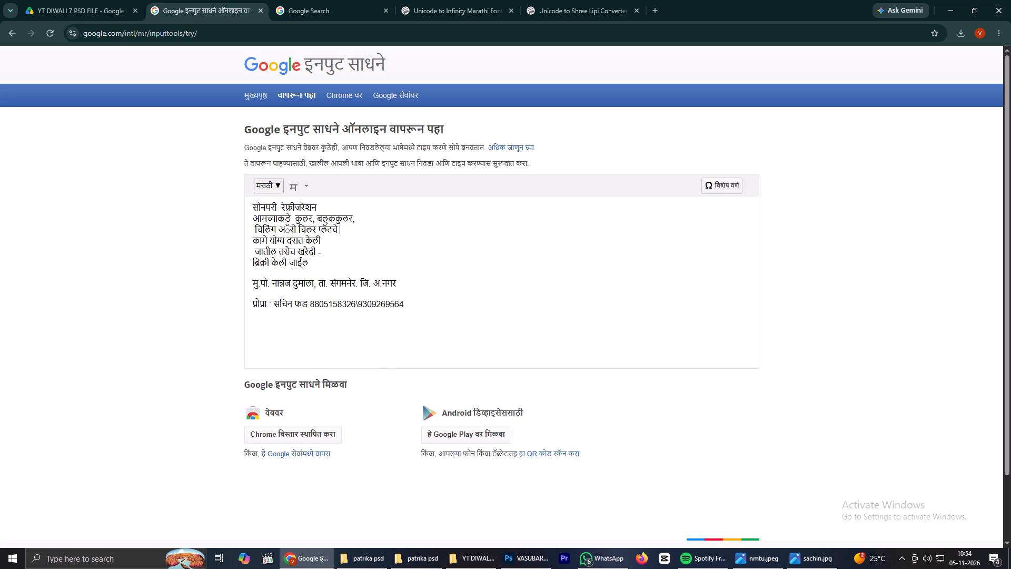
Transliterate aaro into Devanagari at the end of the चिलिंग line.
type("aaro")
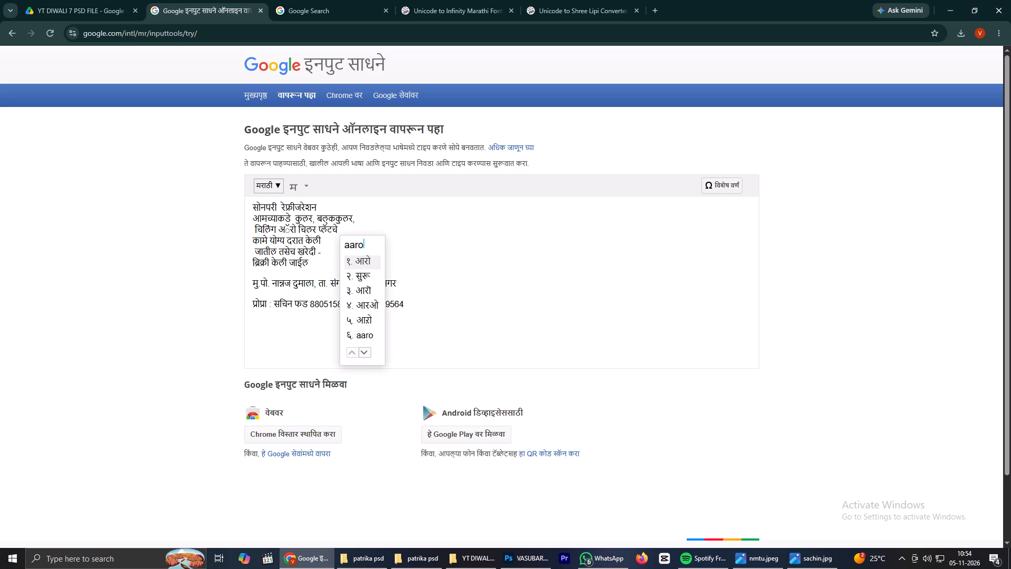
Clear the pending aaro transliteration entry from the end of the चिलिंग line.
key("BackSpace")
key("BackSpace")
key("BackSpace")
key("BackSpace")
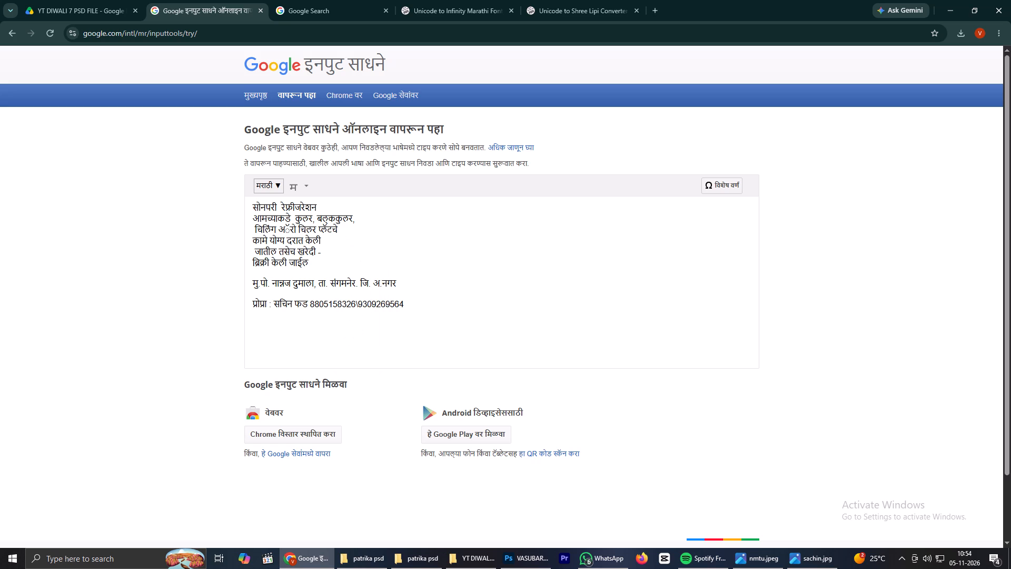
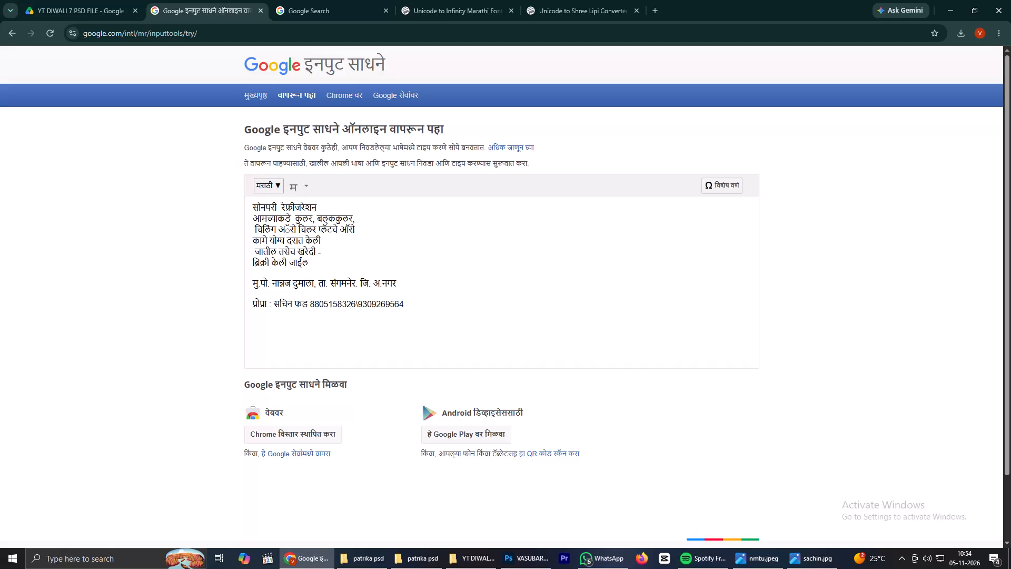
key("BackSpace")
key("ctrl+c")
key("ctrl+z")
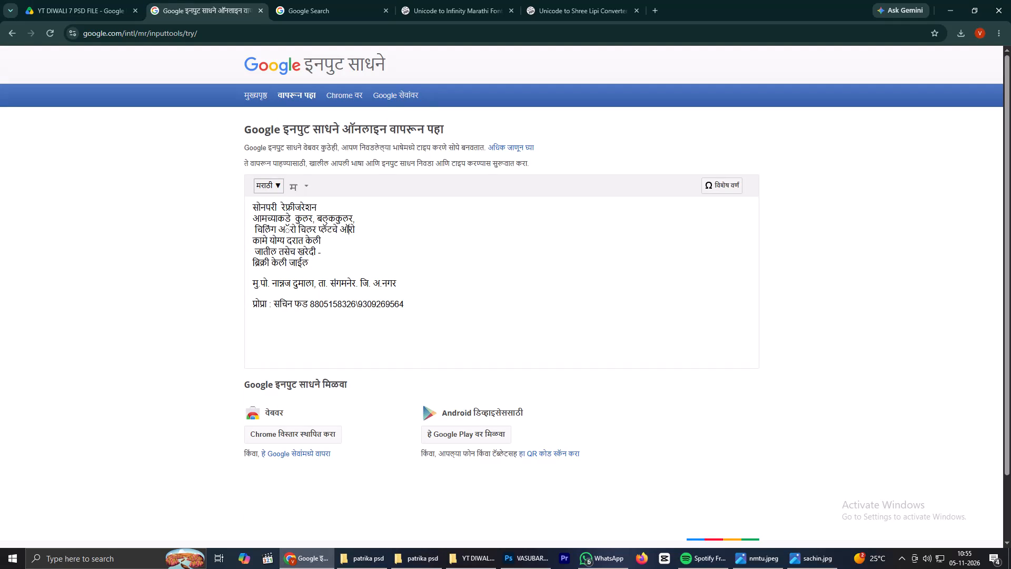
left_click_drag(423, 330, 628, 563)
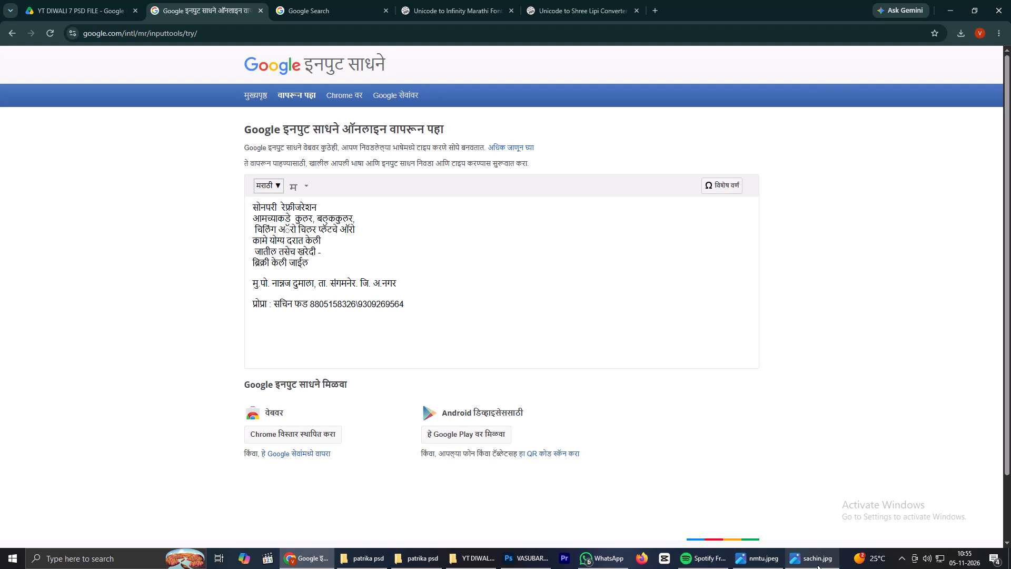
Place the text cursor inside the word ऑरो at the end of the चिलिंग line.
key("Right")
key("Left")
key("Left")
key("Left")
key("Left")
key("Left")
key("Left")
key("Left")
key("Left")
key("Left")
key("Left")
key("Left")
key("Left")
key("Left")
key("Left")
key("Left")
key("Left")
key("Left")
key("Left")
key("Left")
key("Left")
key("Left")
key("Left")
key("Left")
key("Left")
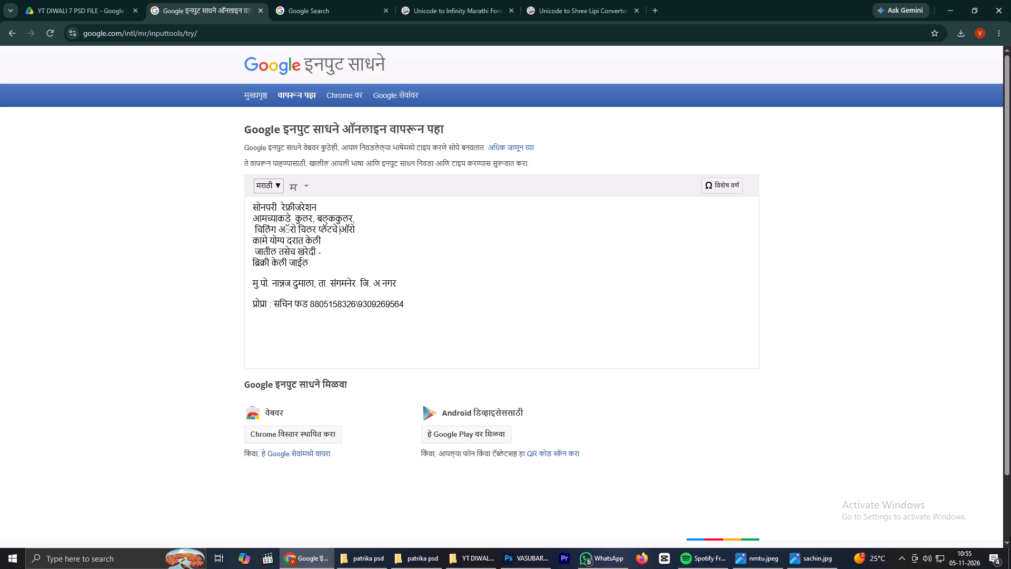
key("Right")
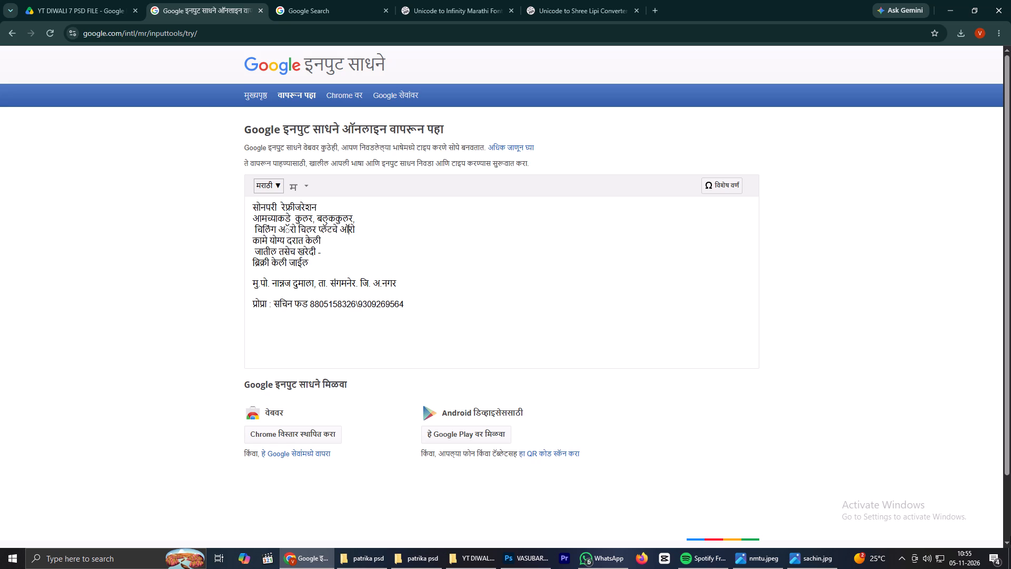